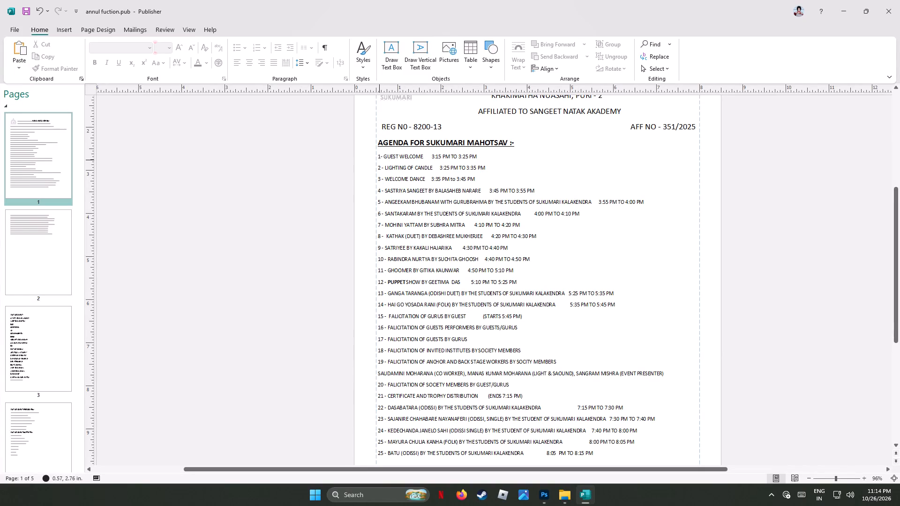
Set the font size of agenda items 1 to 25 on page 1 to 10.
{"action": "left_click_drag", "start_coordinate": [379, 160], "coordinate": [645, 453]}
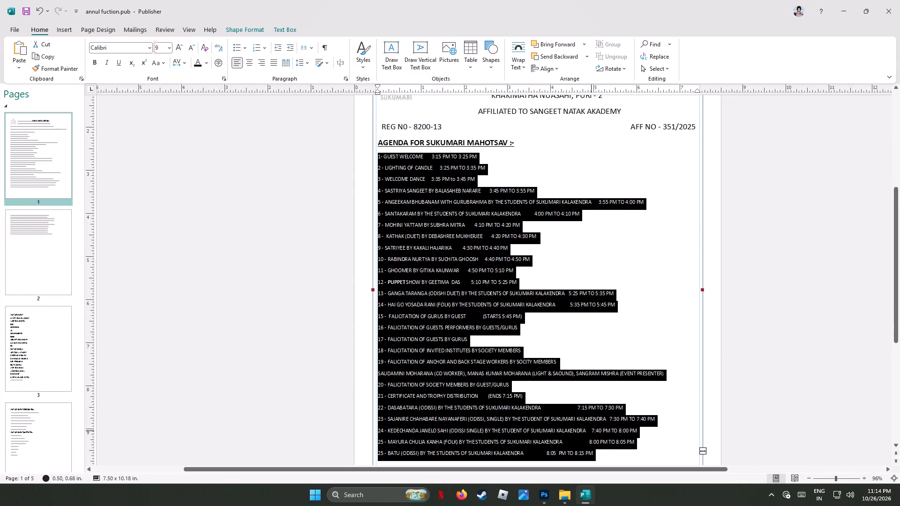
{"action": "left_click", "coordinate": [173, 49]}
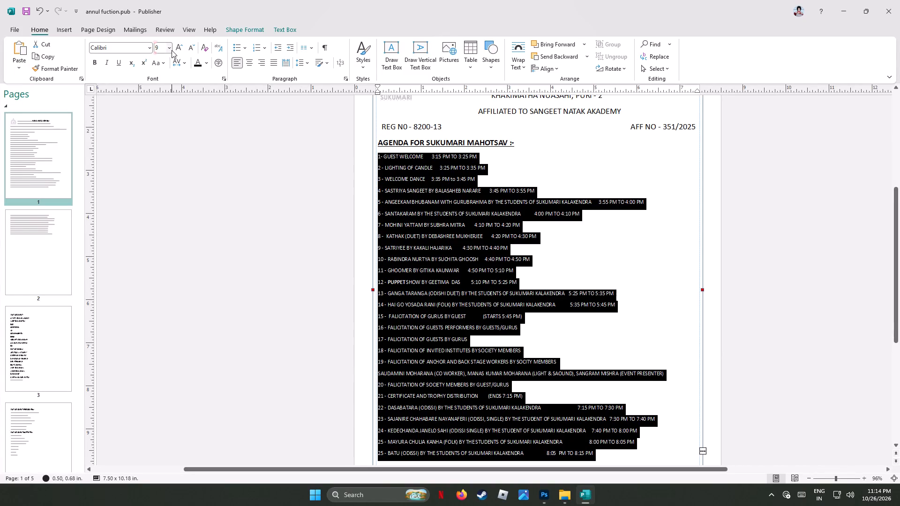
{"action": "left_click", "coordinate": [167, 51]}
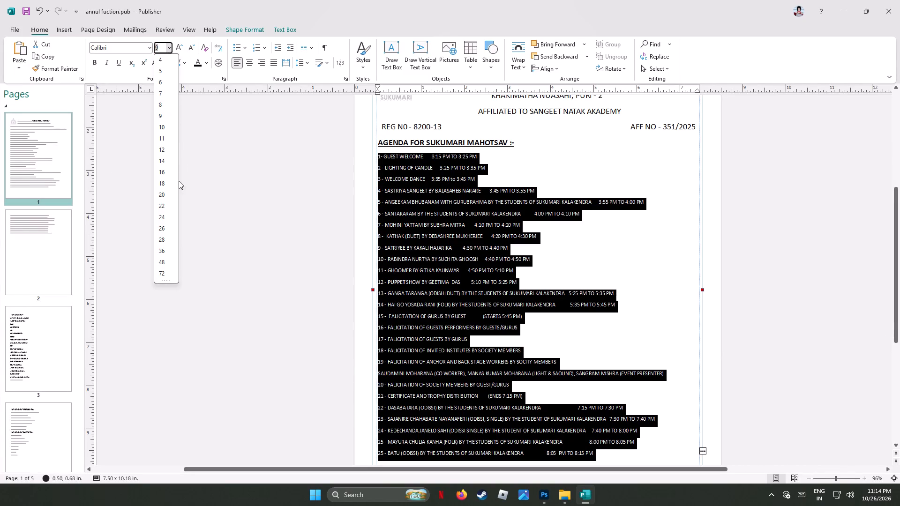
{"action": "left_click", "coordinate": [164, 129]}
{"action": "left_click", "coordinate": [184, 171]}
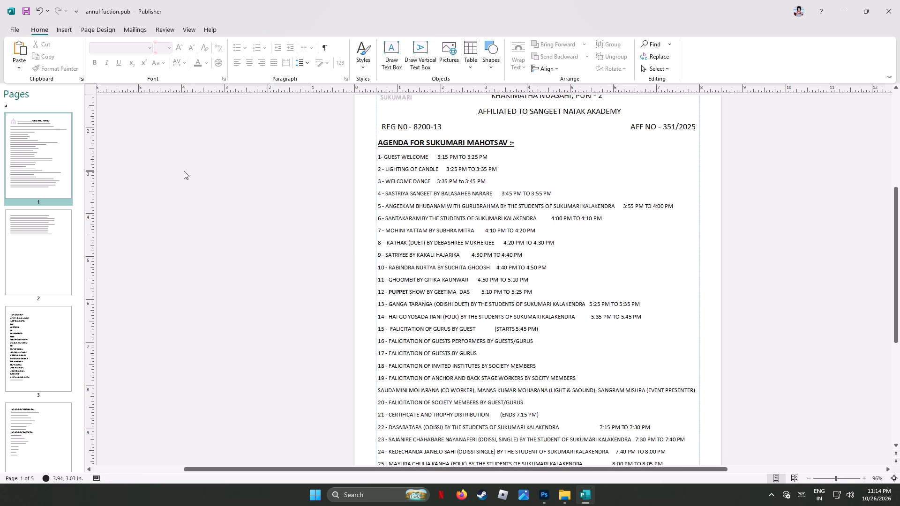
{"action": "scroll", "coordinate": [403, 183], "scroll_direction": "down", "scroll_amount": 4}
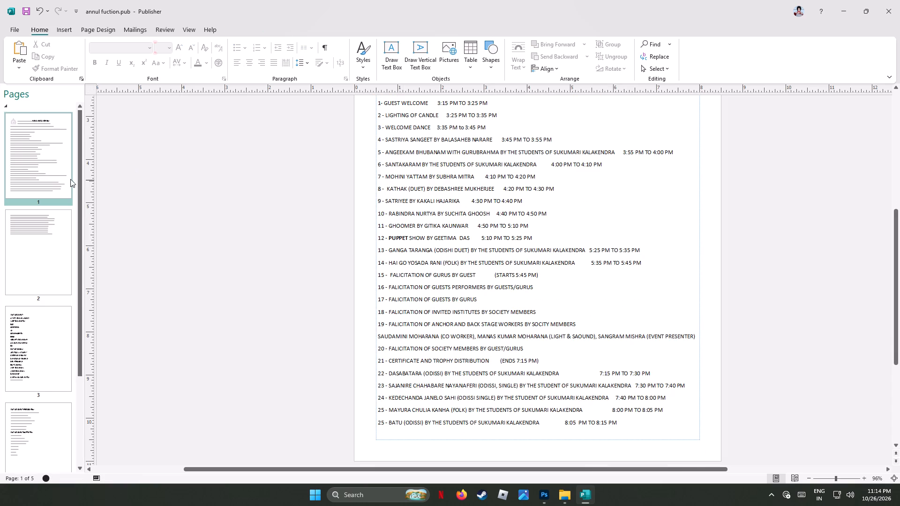
Set the font size of agenda items 26 to 36 on page 2 to 10.
{"action": "left_click", "coordinate": [52, 235]}
{"action": "scroll", "coordinate": [329, 208], "scroll_direction": "up", "scroll_amount": 6}
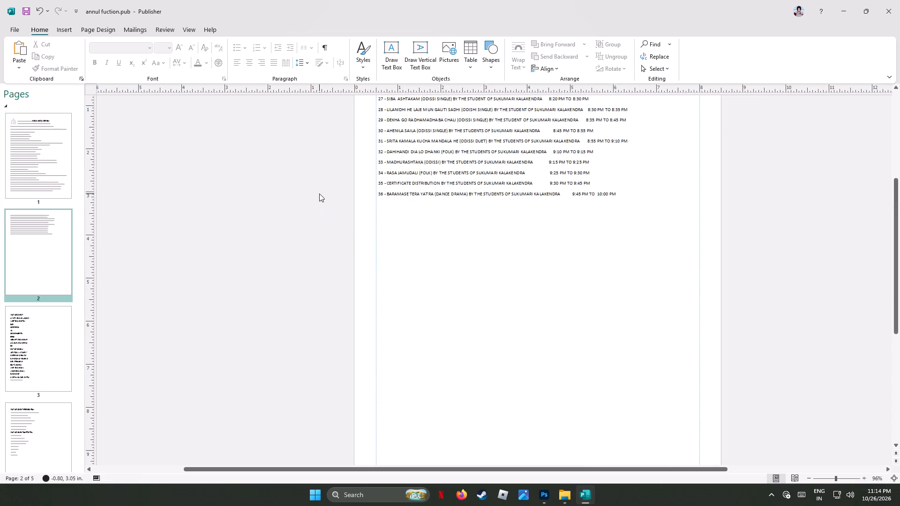
{"action": "scroll", "coordinate": [319, 193], "scroll_direction": "up", "scroll_amount": 4}
{"action": "scroll", "coordinate": [319, 193], "scroll_direction": "down", "scroll_amount": 1}
{"action": "scroll", "coordinate": [319, 193], "scroll_direction": "up", "scroll_amount": 1}
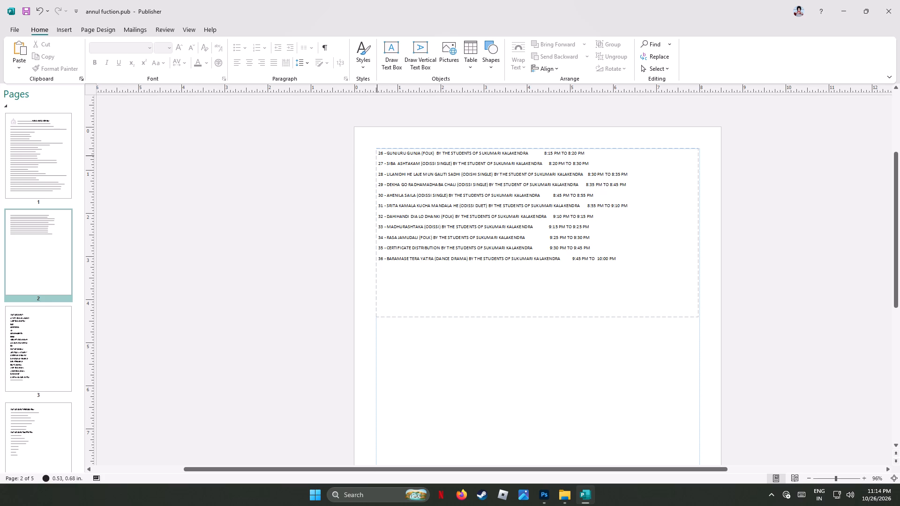
{"action": "left_click_drag", "start_coordinate": [380, 156], "coordinate": [567, 259]}
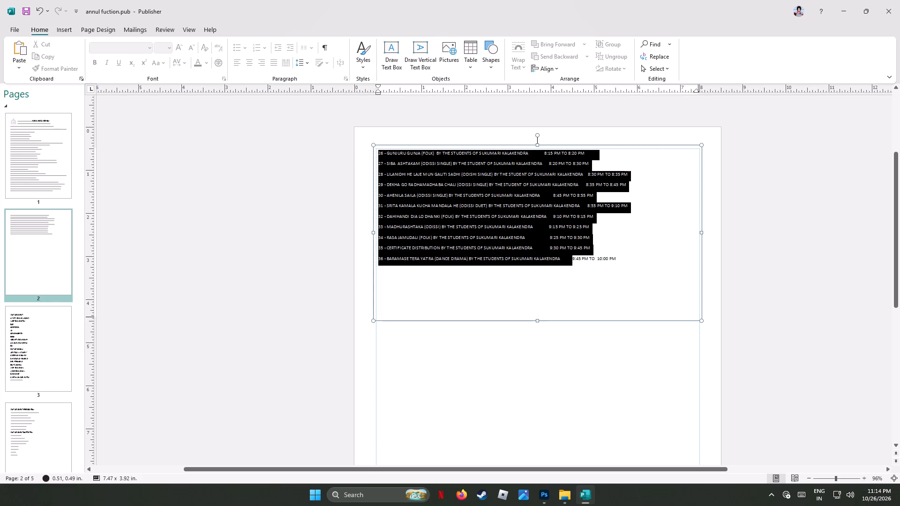
{"action": "left_click_drag", "start_coordinate": [567, 259], "coordinate": [633, 258]}
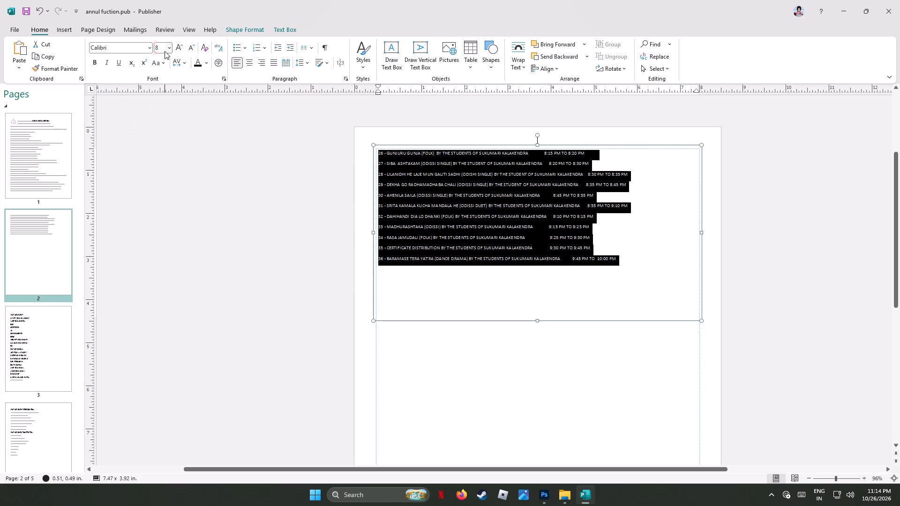
{"action": "left_click", "coordinate": [166, 50]}
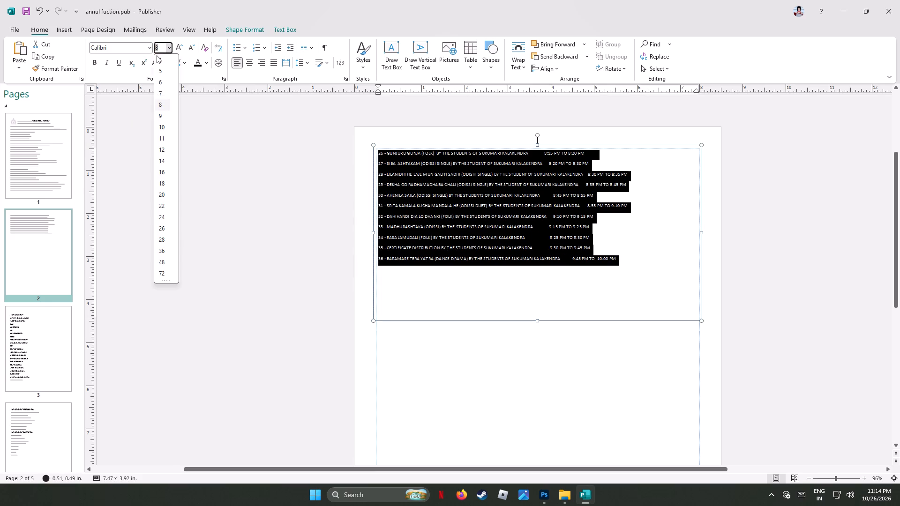
{"action": "left_click", "coordinate": [160, 129]}
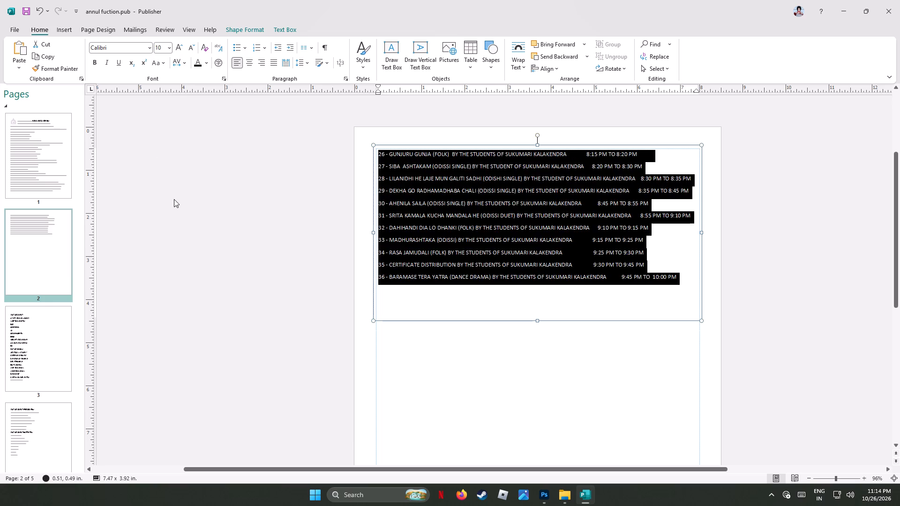
{"action": "left_click", "coordinate": [175, 201]}
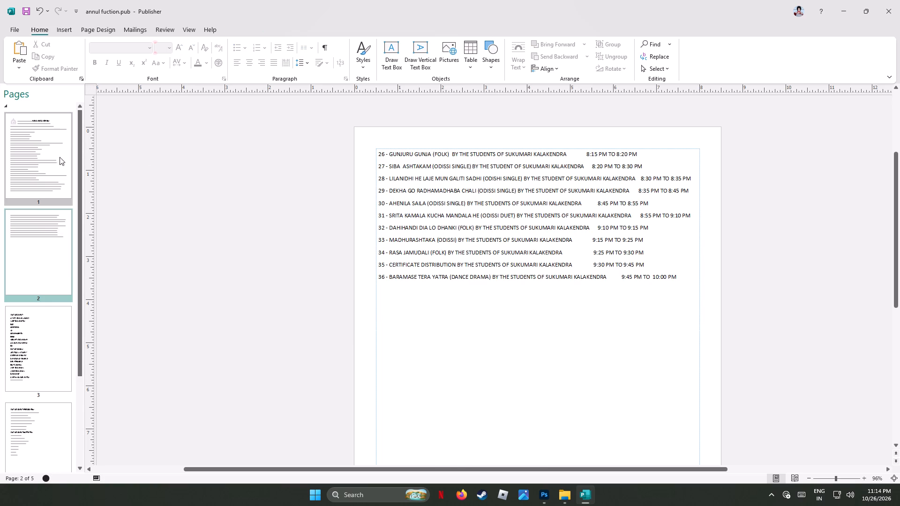
On page 3, insert the missing capital M before BIT in the first name of the second entry under LIST OF GUEST.
{"action": "left_click", "coordinate": [57, 163]}
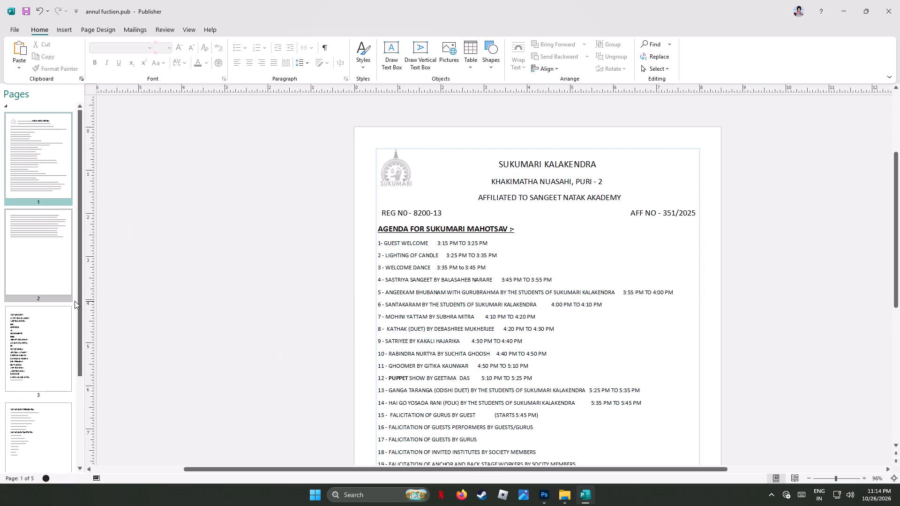
{"action": "left_click_drag", "start_coordinate": [82, 303], "coordinate": [79, 368]}
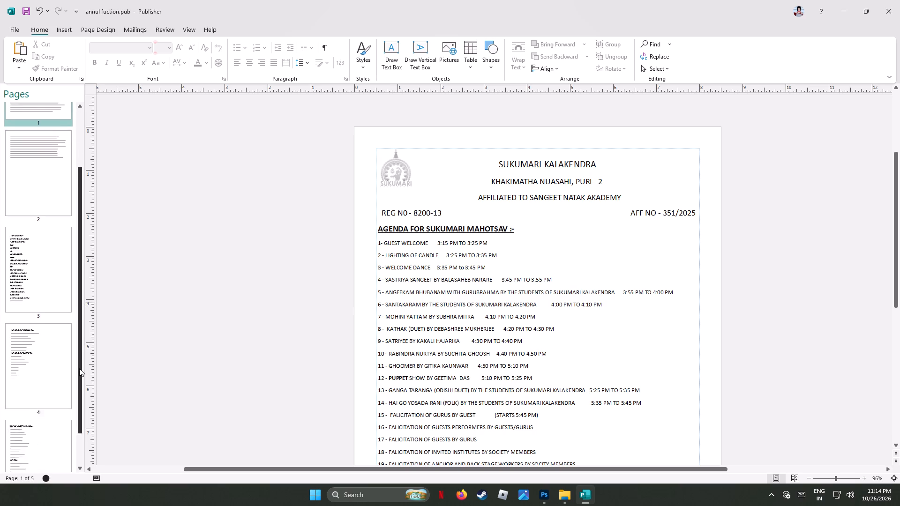
{"action": "left_click_drag", "start_coordinate": [79, 368], "coordinate": [75, 366]}
{"action": "left_click", "coordinate": [37, 262]}
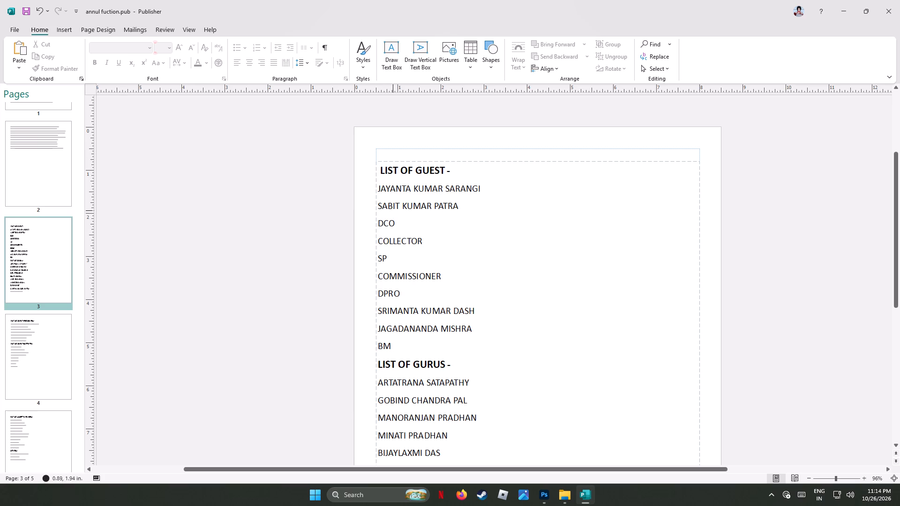
{"action": "left_click_drag", "start_coordinate": [388, 209], "coordinate": [399, 208]}
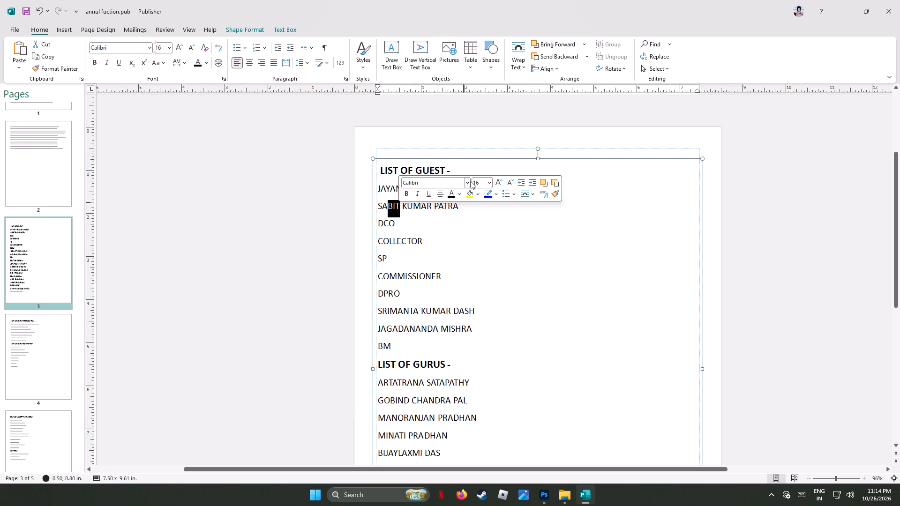
{"action": "left_click", "coordinate": [603, 259]}
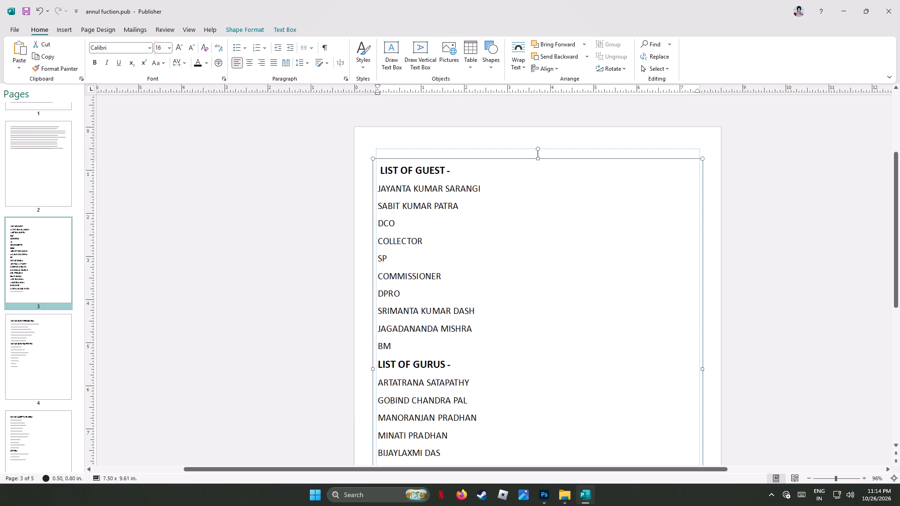
{"action": "left_click", "coordinate": [387, 206]}
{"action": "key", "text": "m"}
{"action": "key", "text": "BackSpace"}
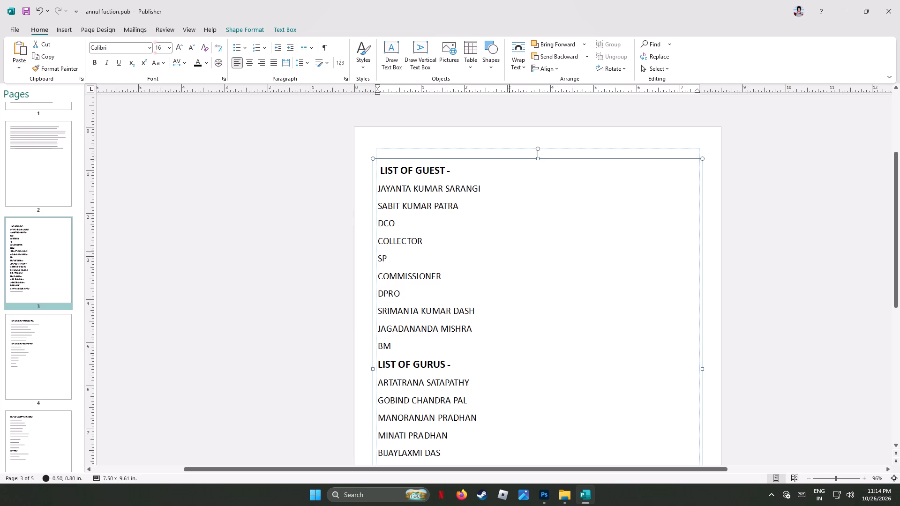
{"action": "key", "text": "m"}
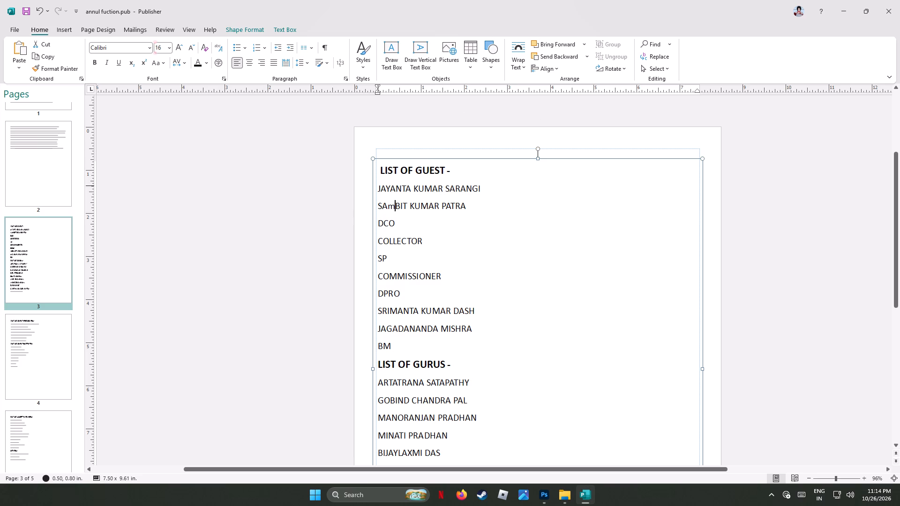
{"action": "left_click", "coordinate": [379, 223]}
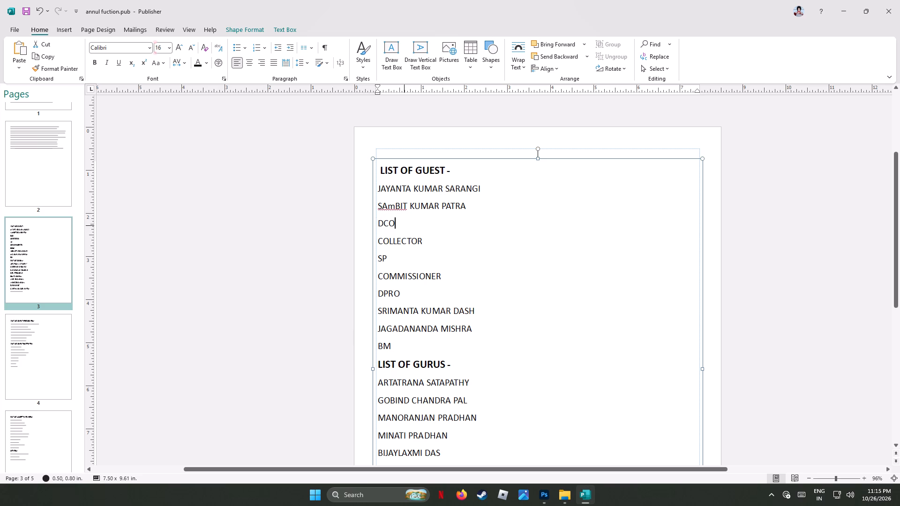
{"action": "left_click", "coordinate": [404, 225]}
{"action": "left_click", "coordinate": [397, 206]}
{"action": "key", "text": "BackSpace"}
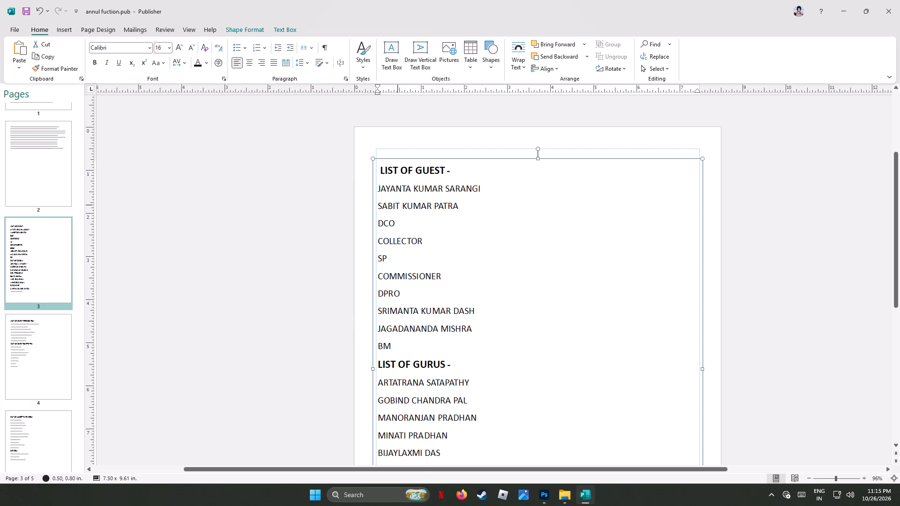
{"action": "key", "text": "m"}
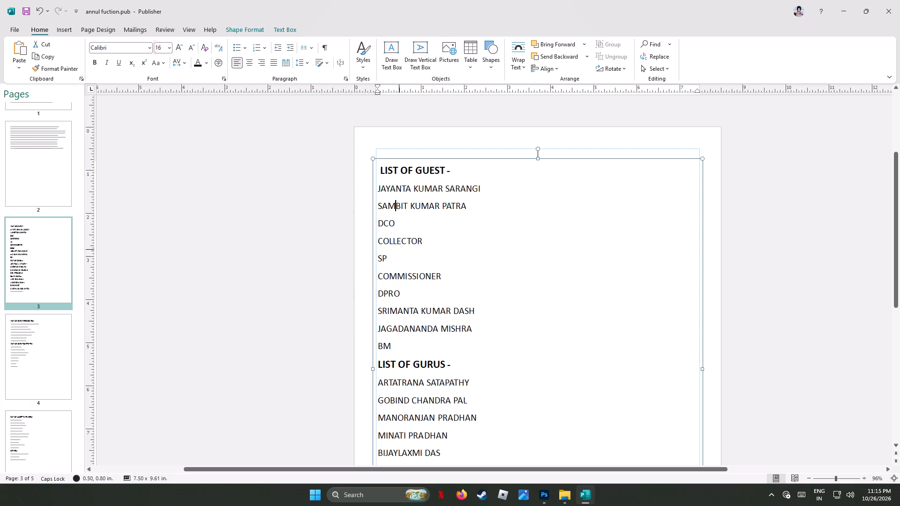
Add PURI after DCO in the guest list.
{"action": "left_click", "coordinate": [408, 229]}
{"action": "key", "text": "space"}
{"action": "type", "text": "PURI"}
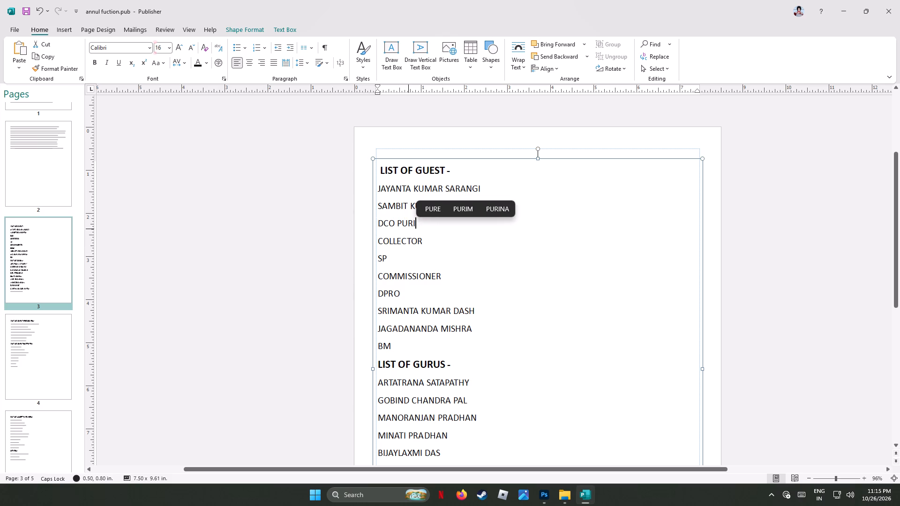
Delete the SP and COLLECTOR entries from the guest list, including their lines.
{"action": "left_click", "coordinate": [402, 250]}
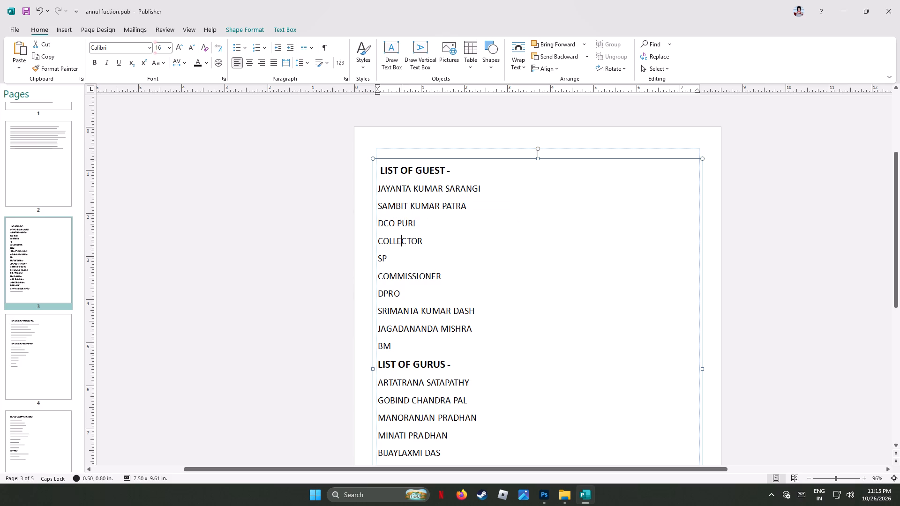
{"action": "left_click", "coordinate": [388, 260]}
{"action": "key", "text": "BackSpace"}
{"action": "key", "text": "BackSpace"}
{"action": "key", "text": "BackSpace"}
{"action": "key", "text": "BackSpace"}
{"action": "key", "text": "BackSpace"}
{"action": "key", "text": "BackSpace"}
{"action": "key", "text": "BackSpace"}
{"action": "key", "text": "BackSpace"}
{"action": "key", "text": "BackSpace"}
{"action": "key", "text": "BackSpace"}
{"action": "key", "text": "BackSpace"}
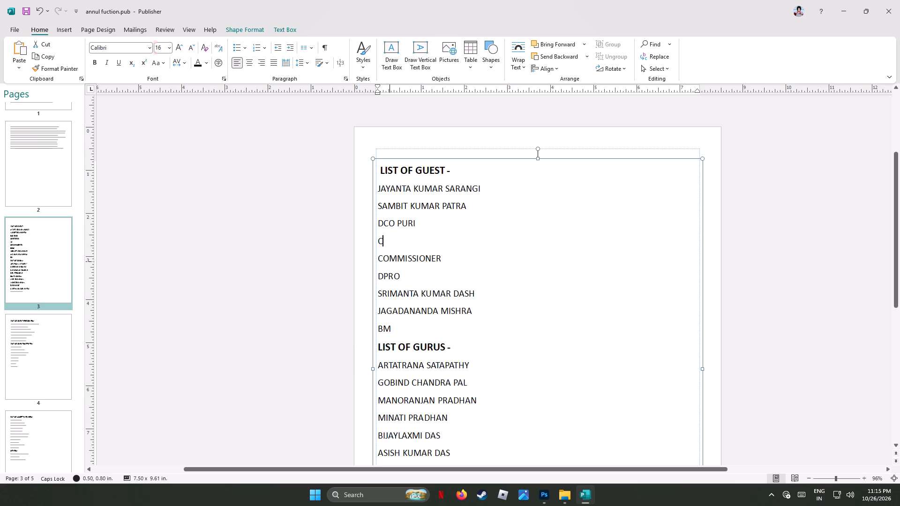
{"action": "key", "text": "BackSpace"}
{"action": "key", "text": "BackSpace"}
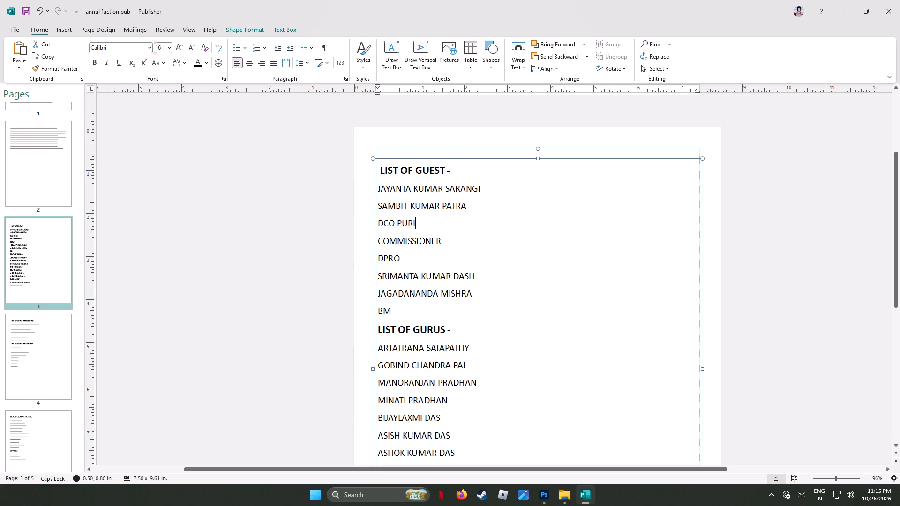
Delete the COMMISSIONER entry and its line from the guest list.
{"action": "left_click", "coordinate": [450, 238]}
{"action": "key", "text": "BackSpace"}
{"action": "key", "text": "BackSpace"}
{"action": "key", "text": "BackSpace"}
{"action": "key", "text": "BackSpace"}
{"action": "key", "text": "BackSpace"}
{"action": "key", "text": "BackSpace"}
{"action": "key", "text": "BackSpace"}
{"action": "key", "text": "BackSpace"}
{"action": "key", "text": "BackSpace"}
{"action": "key", "text": "BackSpace"}
{"action": "key", "text": "BackSpace"}
{"action": "key", "text": "BackSpace"}
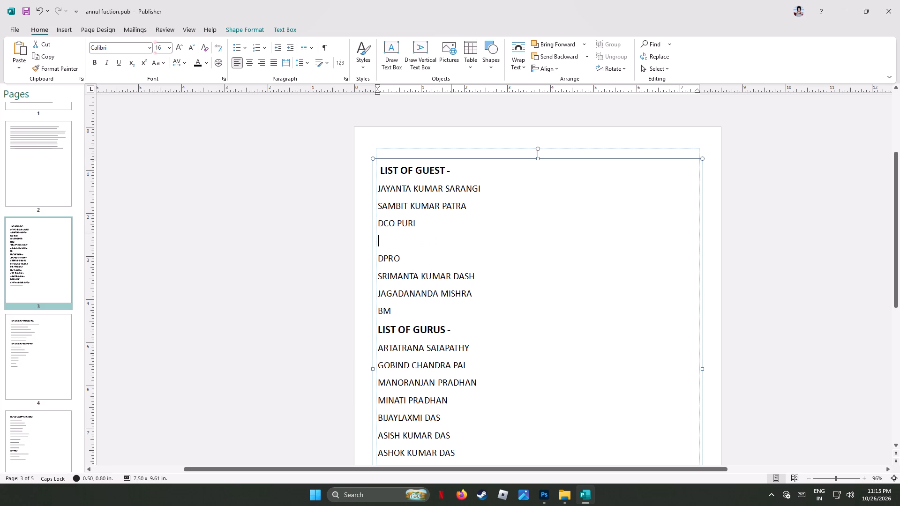
{"action": "key", "text": "BackSpace"}
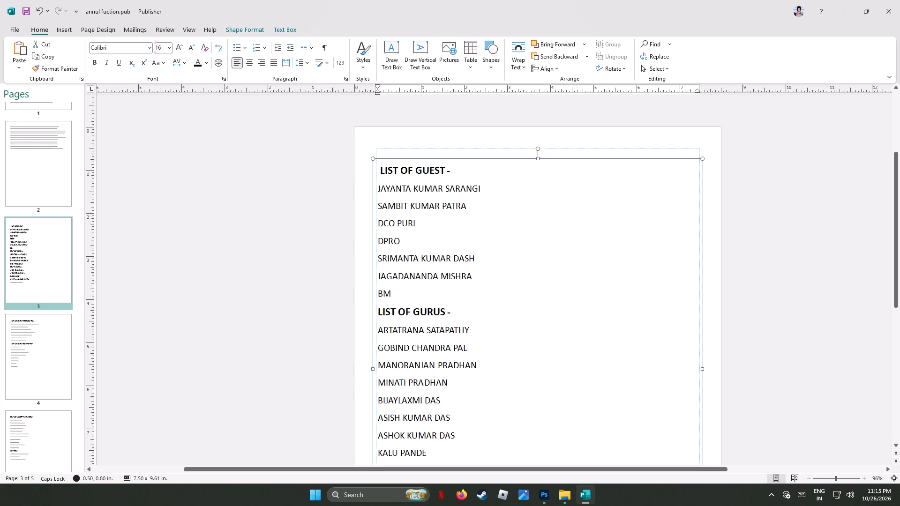
Add PURI after DPRO in the guest list.
{"action": "left_click", "coordinate": [403, 241]}
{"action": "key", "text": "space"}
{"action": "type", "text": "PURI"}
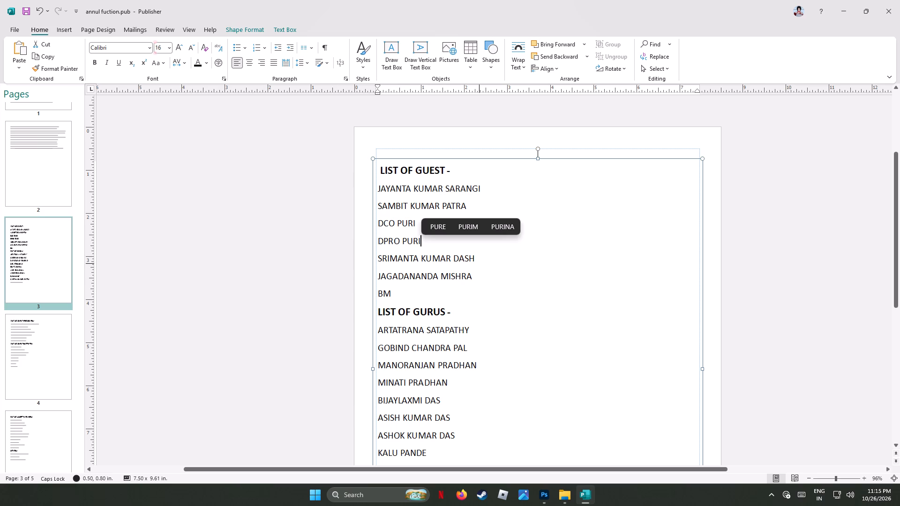
Append CHAIRMAN CHANDRA SEKHAR ACADEMY to the guest entry directly below DPRO PURI.
{"action": "left_click", "coordinate": [494, 261]}
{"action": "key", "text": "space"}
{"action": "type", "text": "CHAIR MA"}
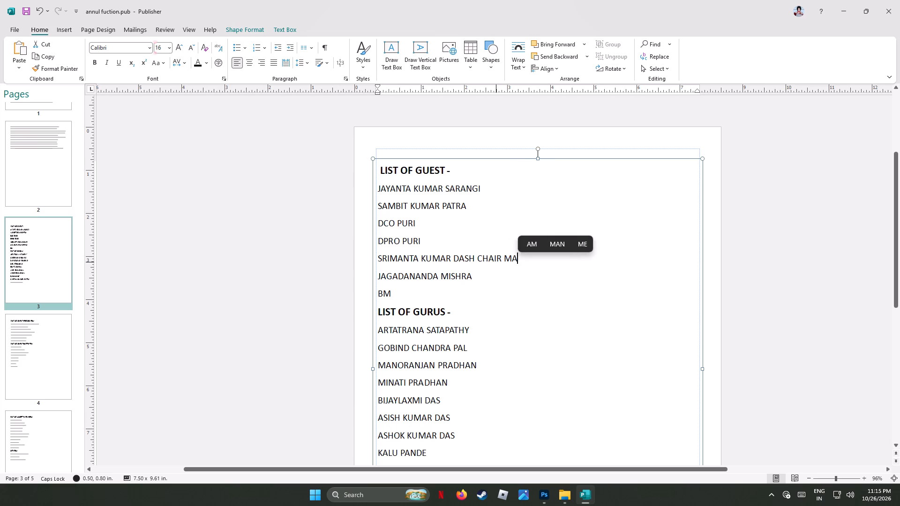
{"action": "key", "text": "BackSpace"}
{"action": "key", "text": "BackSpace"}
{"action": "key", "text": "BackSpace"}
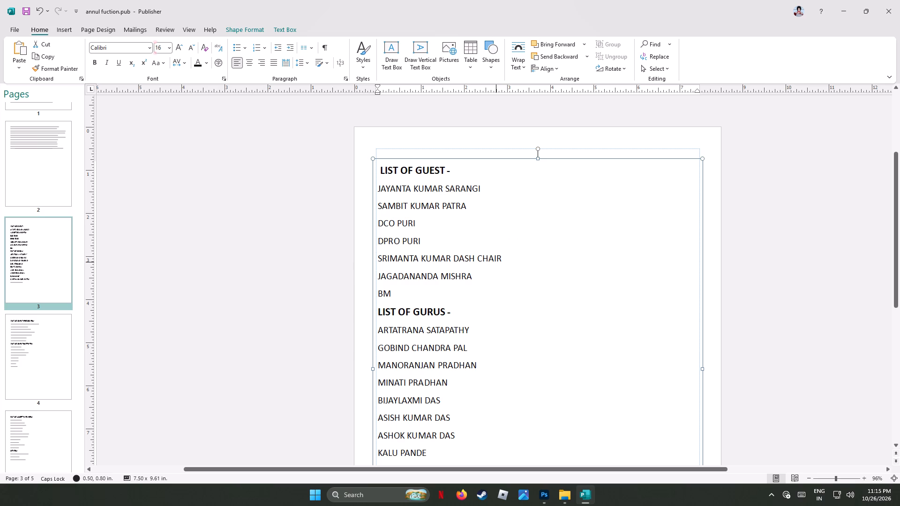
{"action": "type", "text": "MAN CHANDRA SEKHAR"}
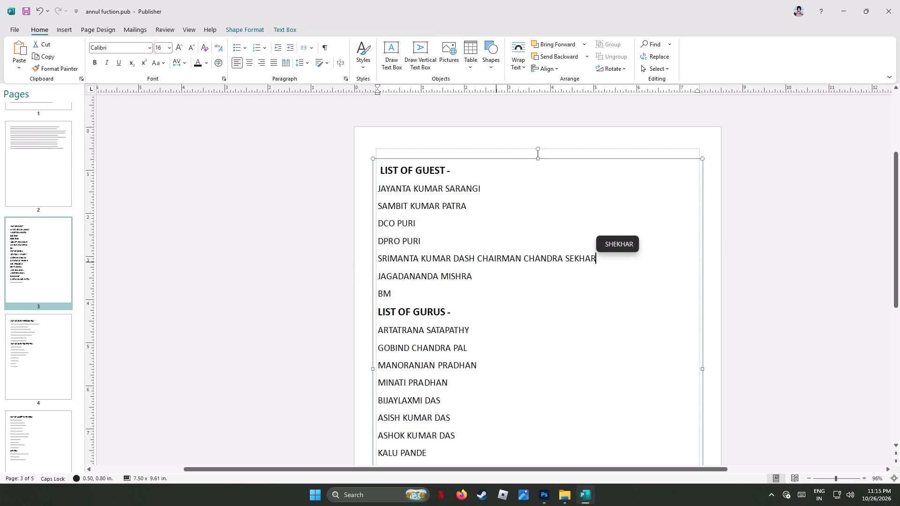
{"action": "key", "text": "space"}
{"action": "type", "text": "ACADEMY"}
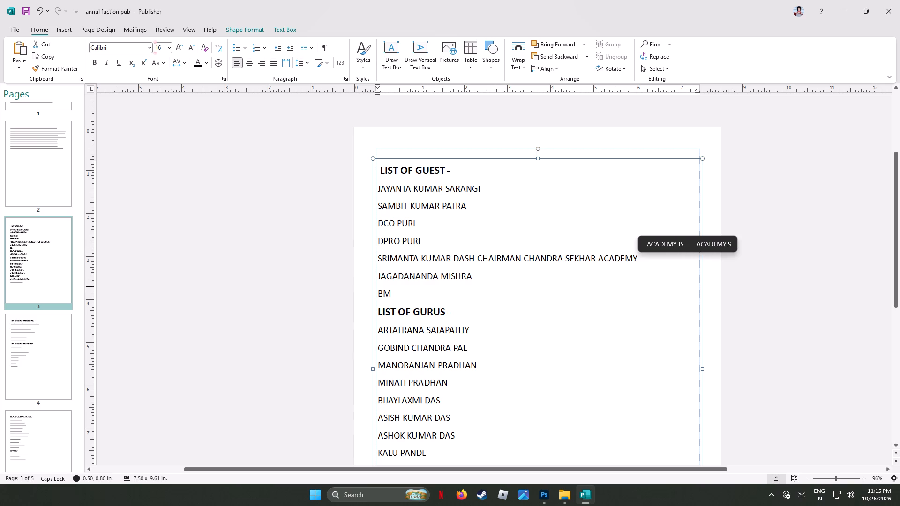
Extend the BM entry in the guest list with SBI STATION ROAD BRANCH.
{"action": "left_click", "coordinate": [401, 298]}
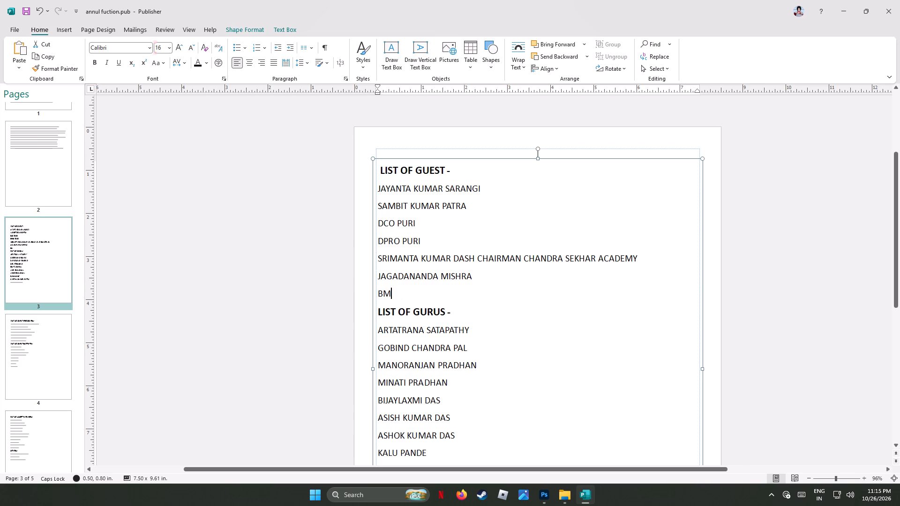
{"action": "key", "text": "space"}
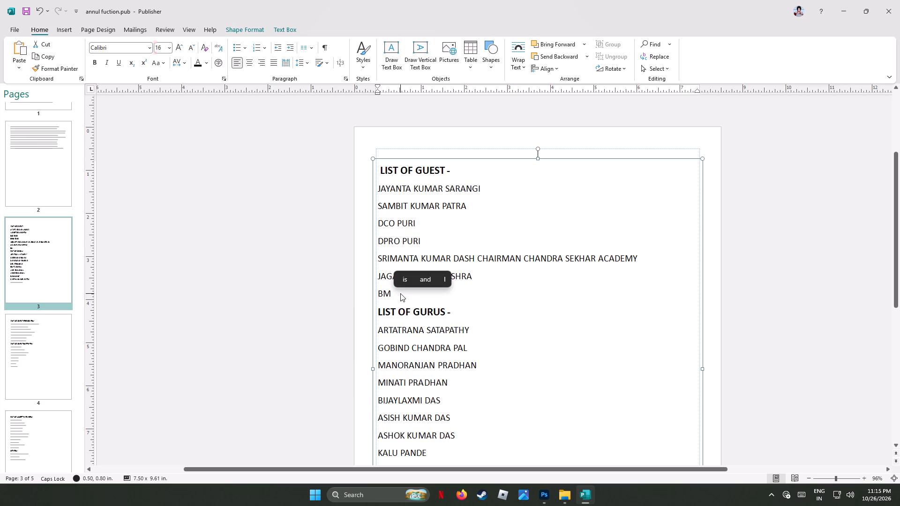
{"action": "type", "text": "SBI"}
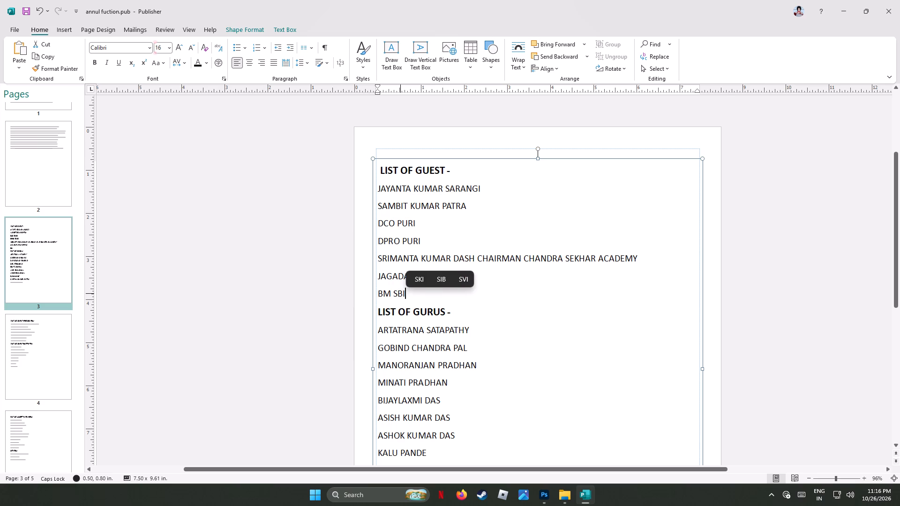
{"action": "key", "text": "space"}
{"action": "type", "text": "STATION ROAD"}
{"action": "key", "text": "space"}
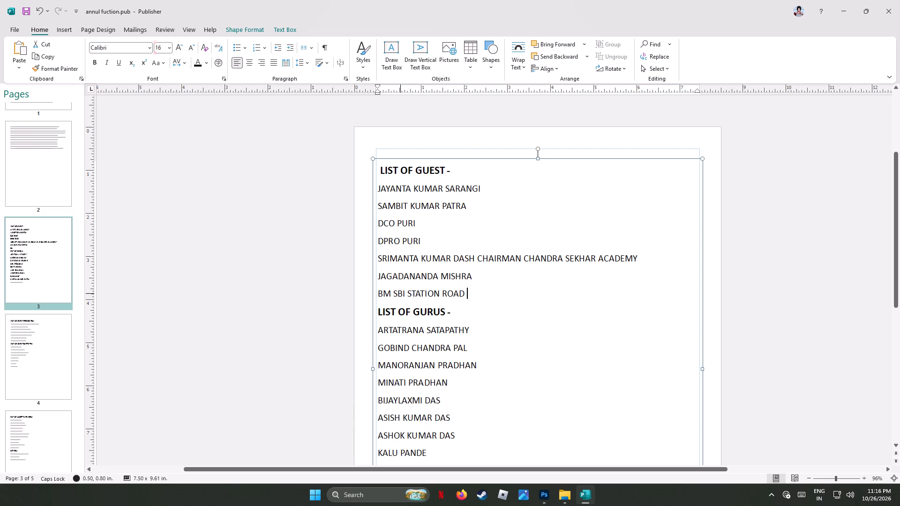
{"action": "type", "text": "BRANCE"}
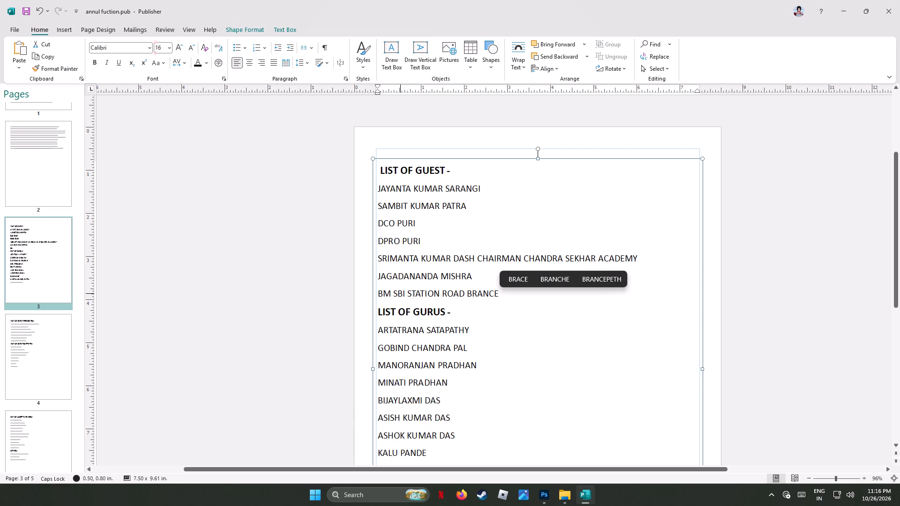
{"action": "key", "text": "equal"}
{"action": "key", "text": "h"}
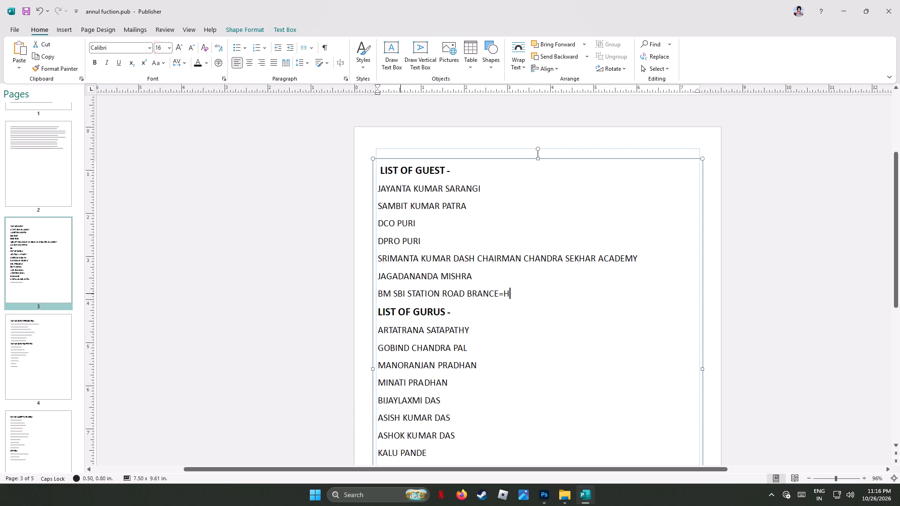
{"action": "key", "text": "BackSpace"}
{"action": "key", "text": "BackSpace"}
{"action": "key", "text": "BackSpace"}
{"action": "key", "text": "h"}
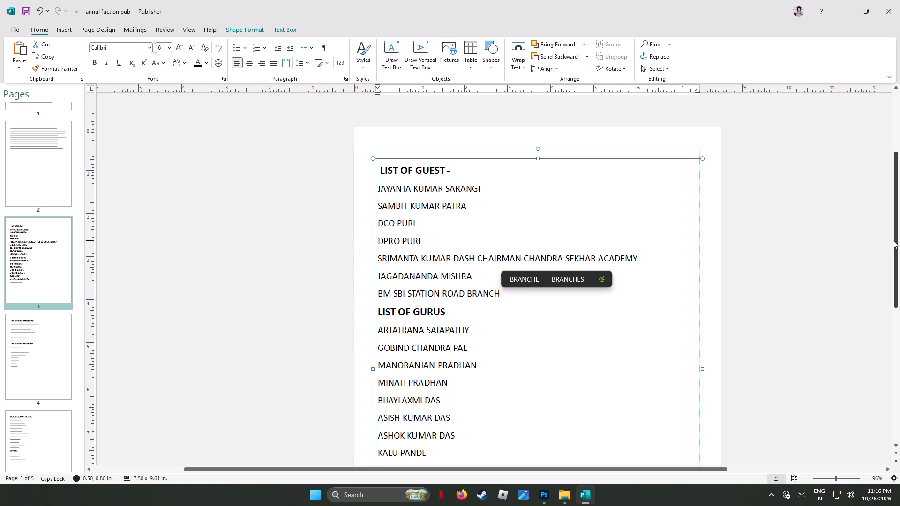
Number the first two guest entries under LIST OF GUEST by prefixing them with "1 - " and "2 - ".
{"action": "left_click_drag", "start_coordinate": [895, 239], "coordinate": [896, 251]}
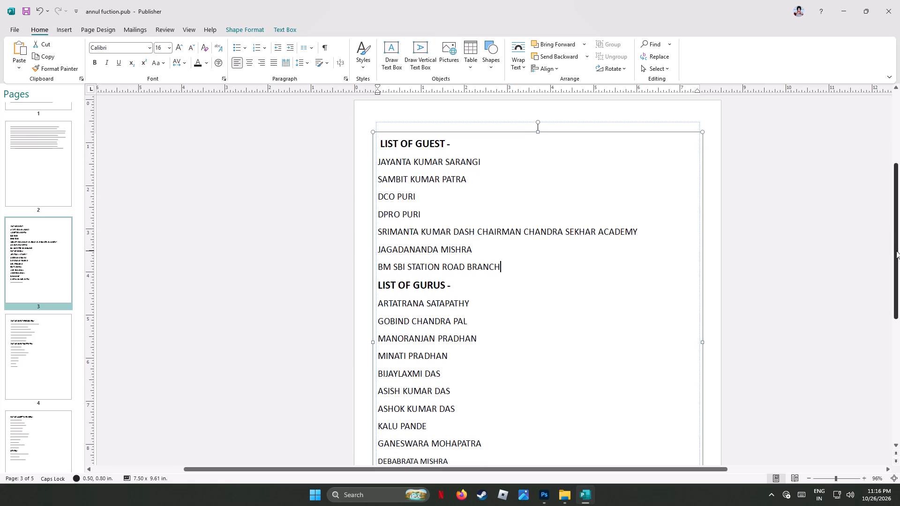
{"action": "left_click_drag", "start_coordinate": [896, 251], "coordinate": [896, 255]}
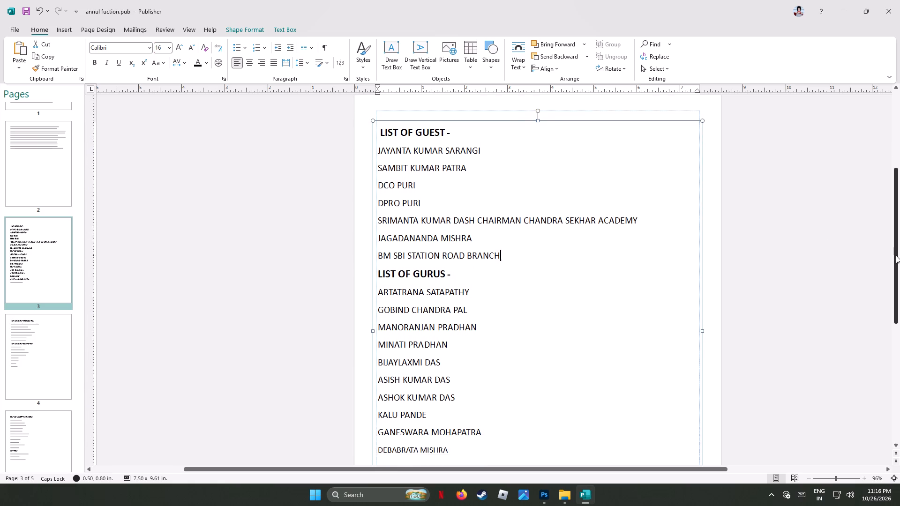
{"action": "left_click_drag", "start_coordinate": [896, 255], "coordinate": [895, 255]}
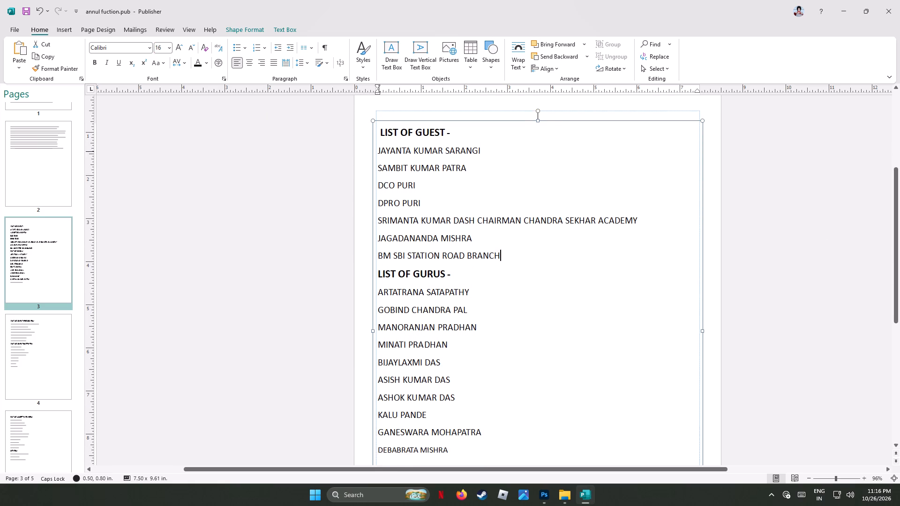
{"action": "left_click", "coordinate": [378, 151]}
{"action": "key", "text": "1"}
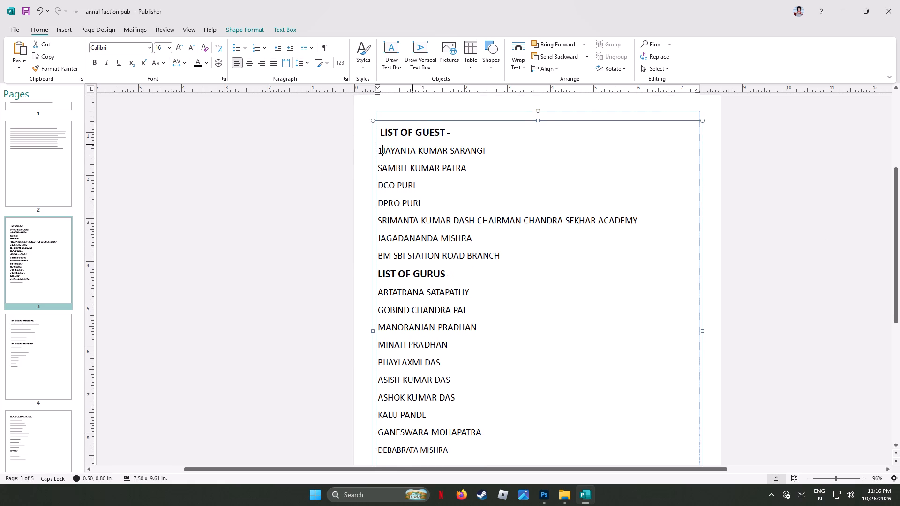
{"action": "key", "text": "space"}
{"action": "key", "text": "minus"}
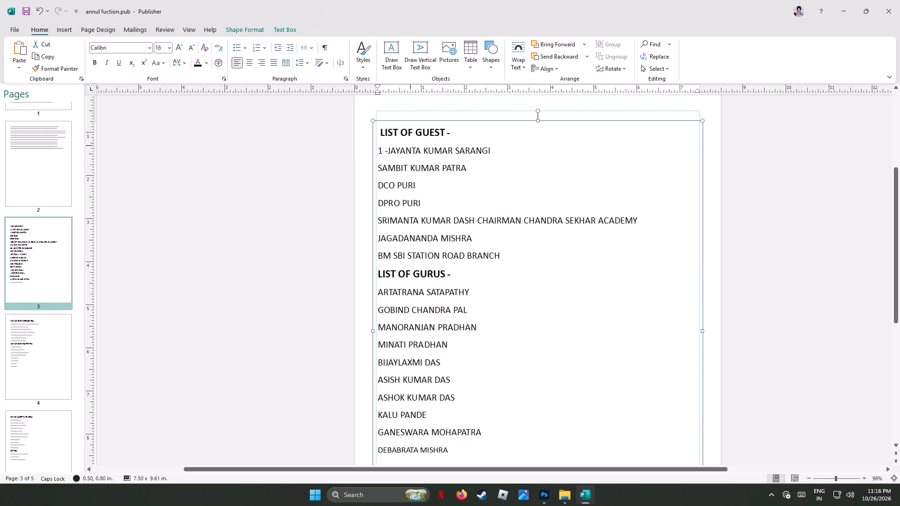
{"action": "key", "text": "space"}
{"action": "key", "text": "BackSpace"}
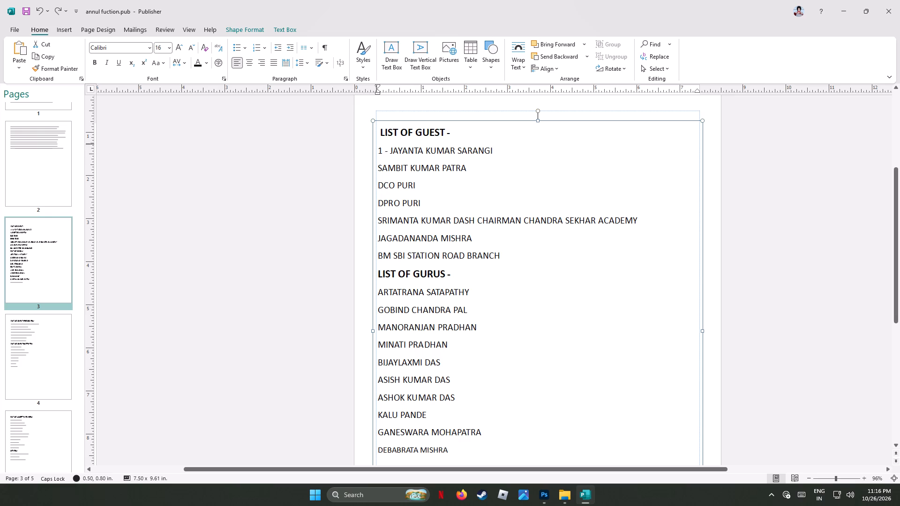
{"action": "left_click", "coordinate": [378, 168]}
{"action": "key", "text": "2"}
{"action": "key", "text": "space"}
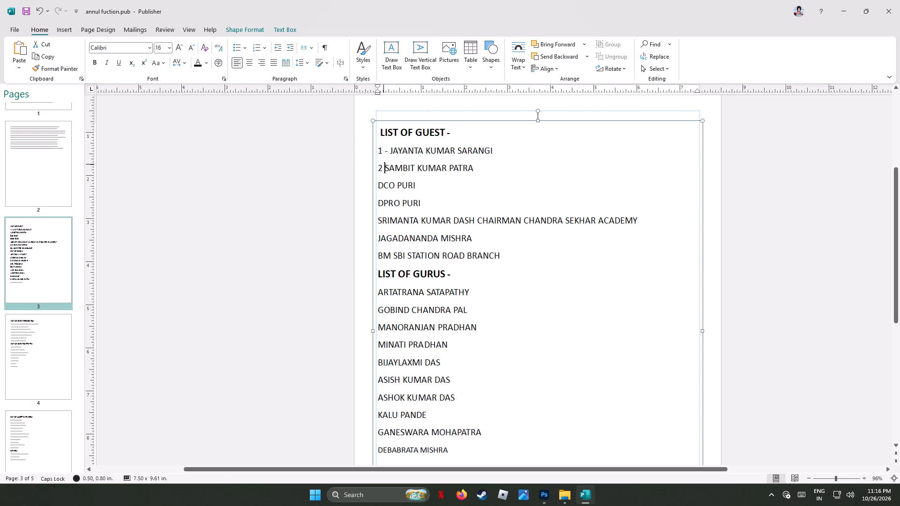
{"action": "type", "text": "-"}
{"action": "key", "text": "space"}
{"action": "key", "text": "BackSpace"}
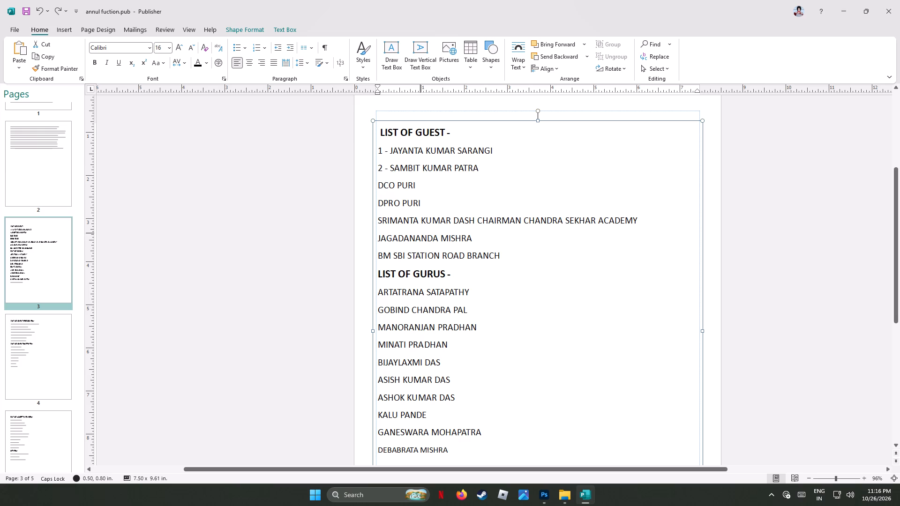
Prefix the DCO PURI entry with "3 - " and the DPRO PURI entry with "4 - ".
{"action": "left_click", "coordinate": [378, 184]}
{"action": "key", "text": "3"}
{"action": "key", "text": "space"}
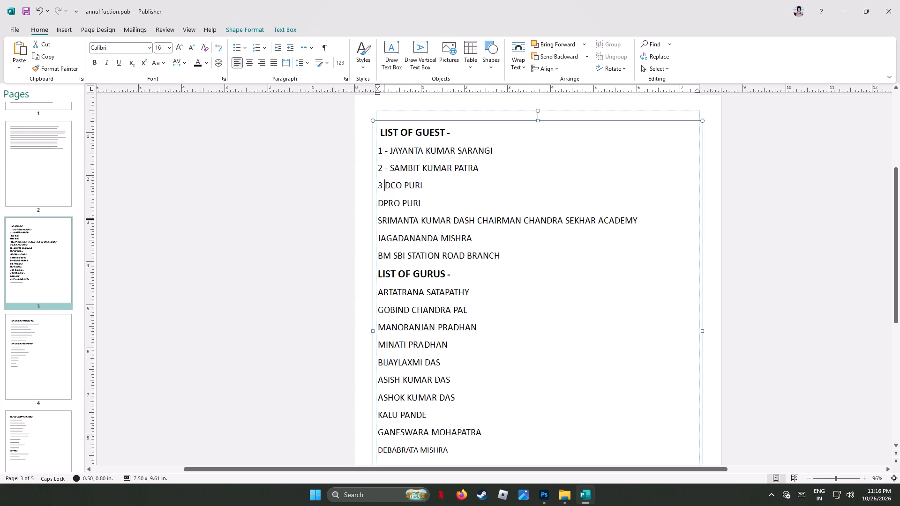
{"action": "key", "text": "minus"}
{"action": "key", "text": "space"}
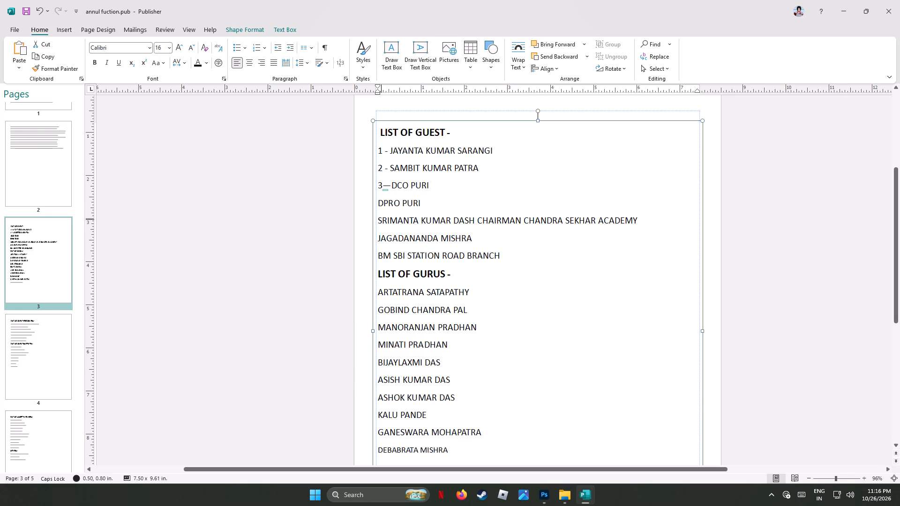
{"action": "key", "text": "BackSpace"}
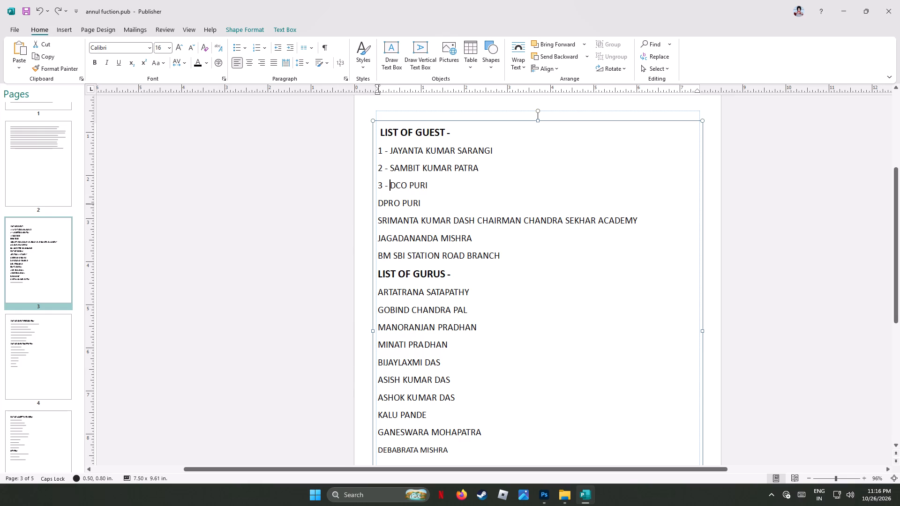
{"action": "left_click", "coordinate": [378, 203]}
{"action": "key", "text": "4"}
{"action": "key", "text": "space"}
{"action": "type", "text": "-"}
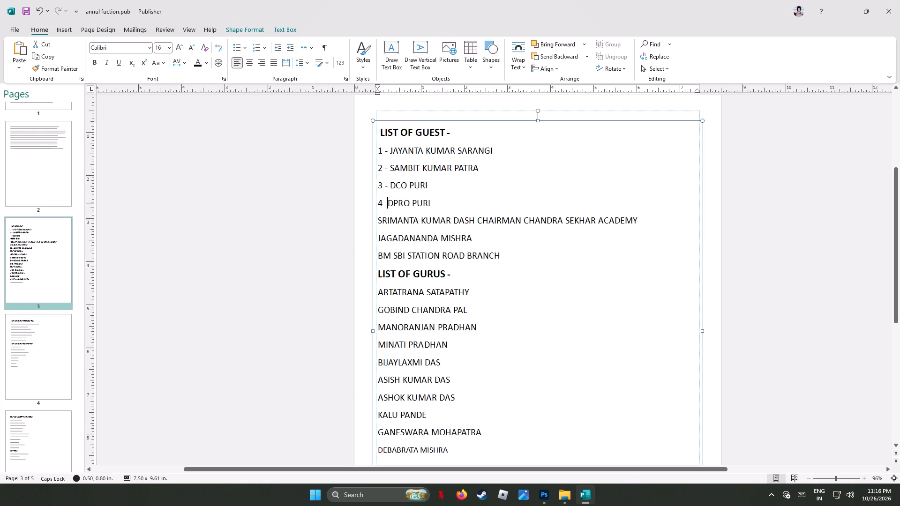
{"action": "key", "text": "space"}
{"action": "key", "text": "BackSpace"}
Number the CHAIRMAN CHANDRA SEKHAR ACADEMY guest entry with "5 - " in place of its first four letters.
{"action": "left_click", "coordinate": [380, 219]}
{"action": "left_click_drag", "start_coordinate": [379, 221], "coordinate": [396, 225]}
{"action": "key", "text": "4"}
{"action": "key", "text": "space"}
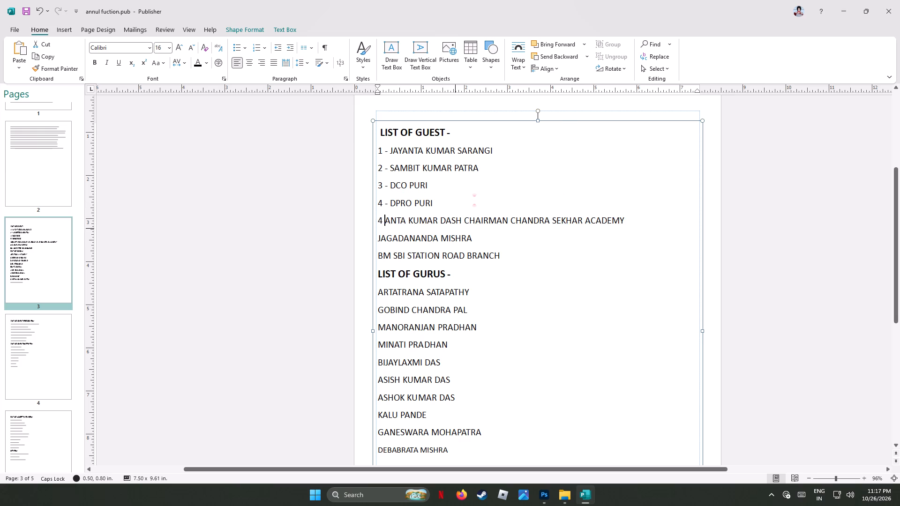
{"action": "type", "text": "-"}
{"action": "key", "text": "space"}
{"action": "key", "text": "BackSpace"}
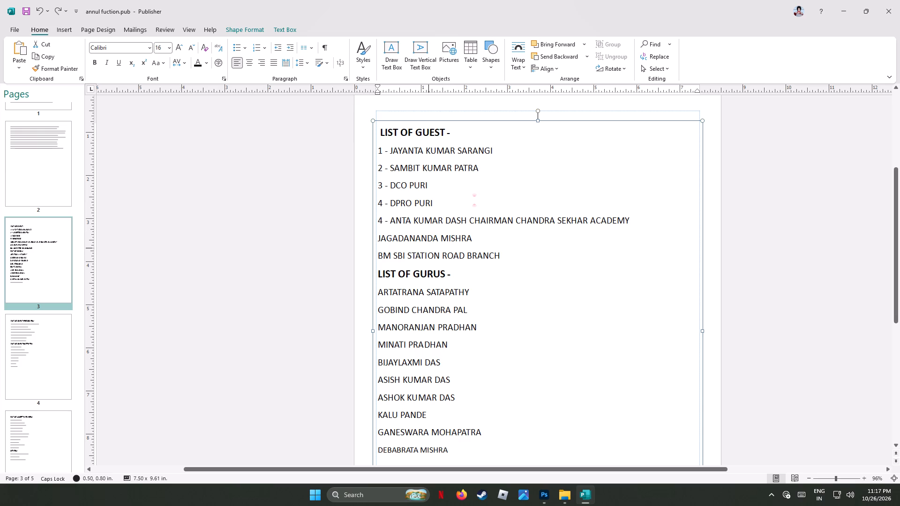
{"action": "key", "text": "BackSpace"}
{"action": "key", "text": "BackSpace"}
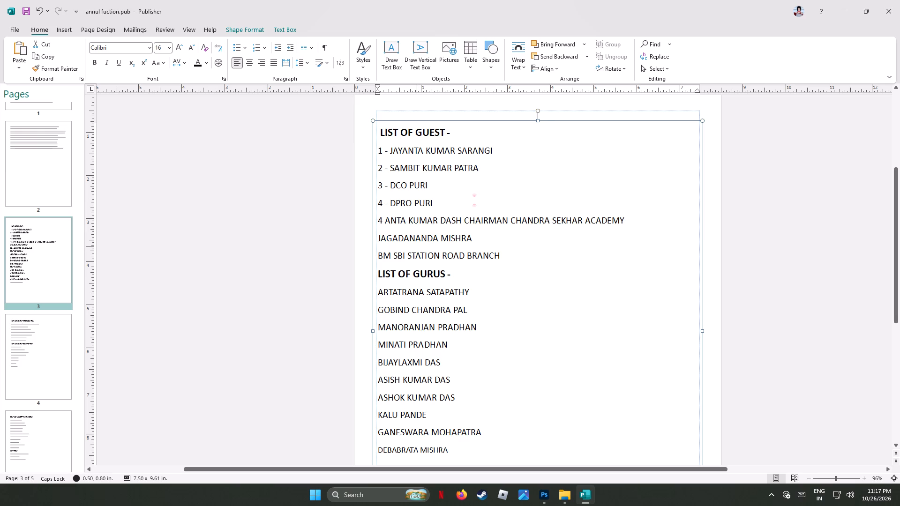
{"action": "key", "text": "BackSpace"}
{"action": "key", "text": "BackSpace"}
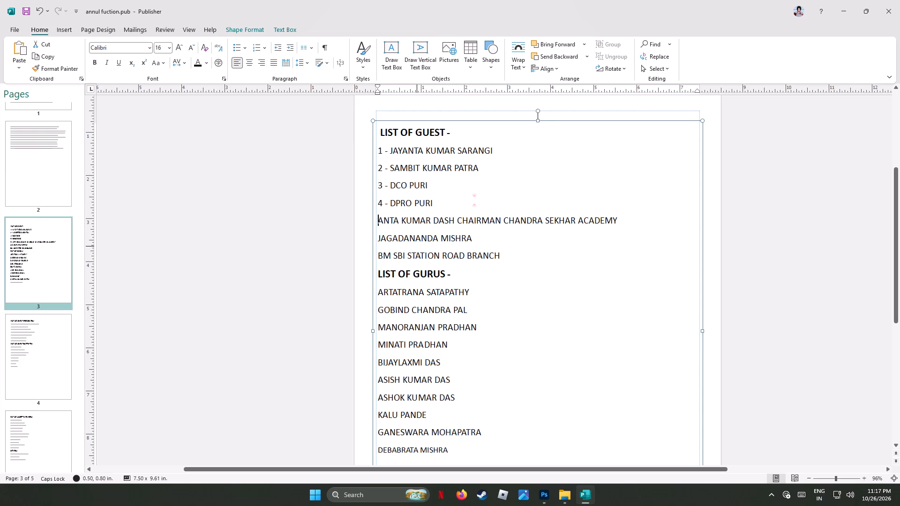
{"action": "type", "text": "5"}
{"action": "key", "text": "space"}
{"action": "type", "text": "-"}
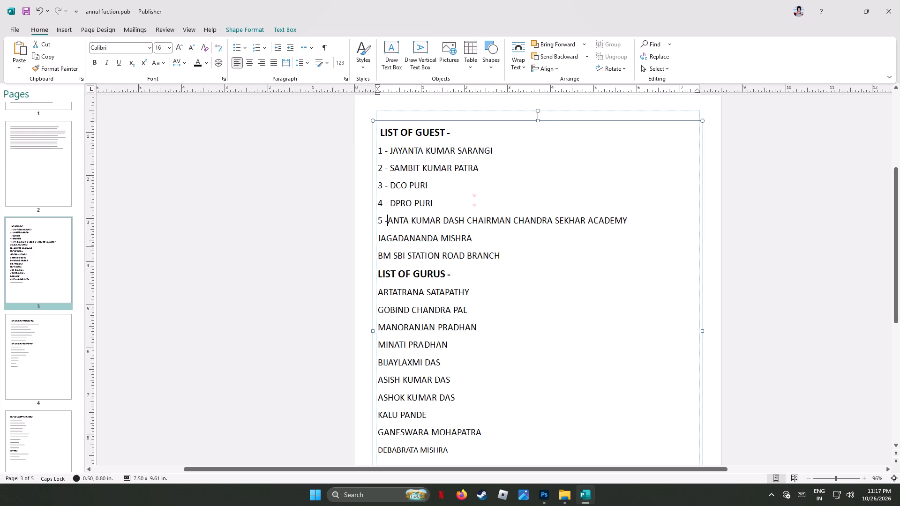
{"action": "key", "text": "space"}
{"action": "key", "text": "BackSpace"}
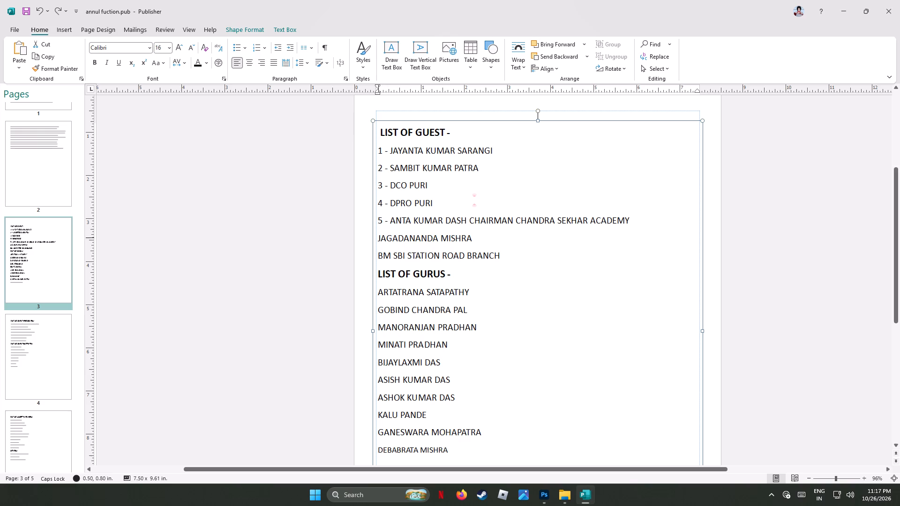
Number the last two entries under LIST OF GUEST by prefixing them with "6 - " and "7 - ".
{"action": "left_click", "coordinate": [377, 238]}
{"action": "left_click", "coordinate": [378, 238]}
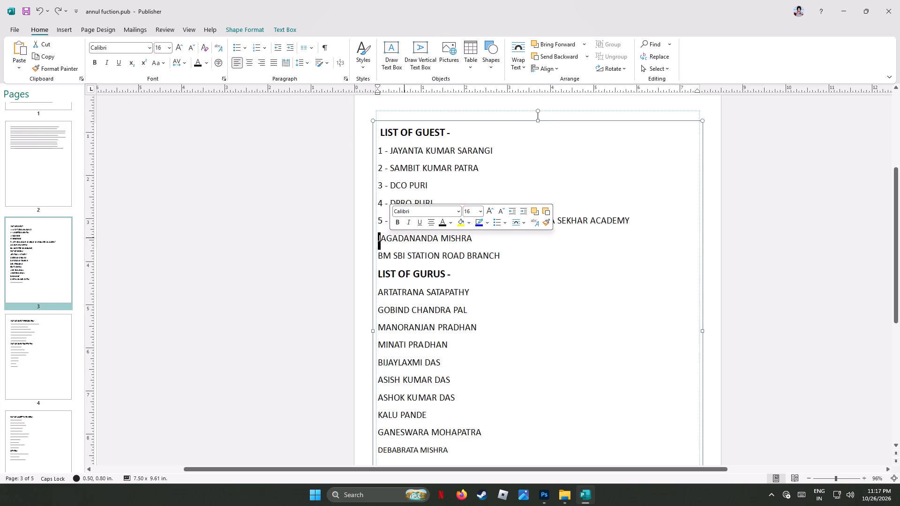
{"action": "left_click_drag", "start_coordinate": [645, 285], "coordinate": [636, 283]}
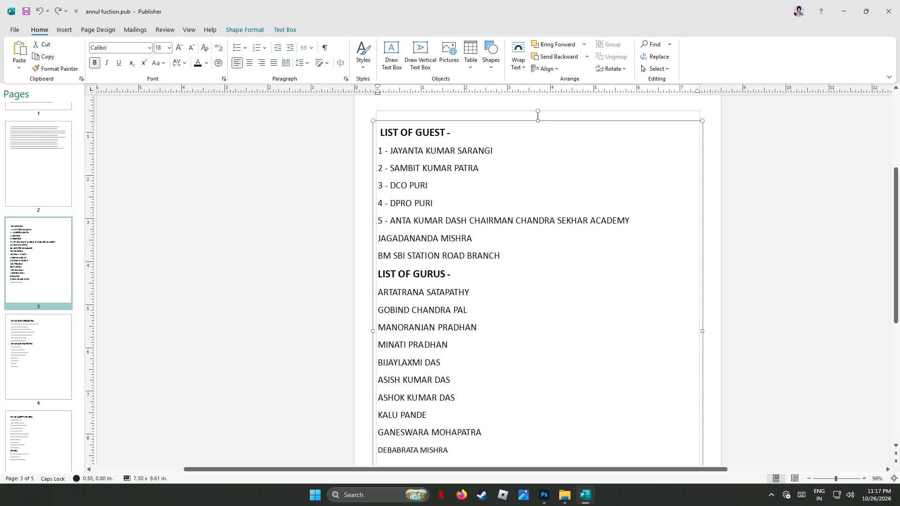
{"action": "left_click", "coordinate": [379, 241]}
{"action": "left_click", "coordinate": [378, 240]}
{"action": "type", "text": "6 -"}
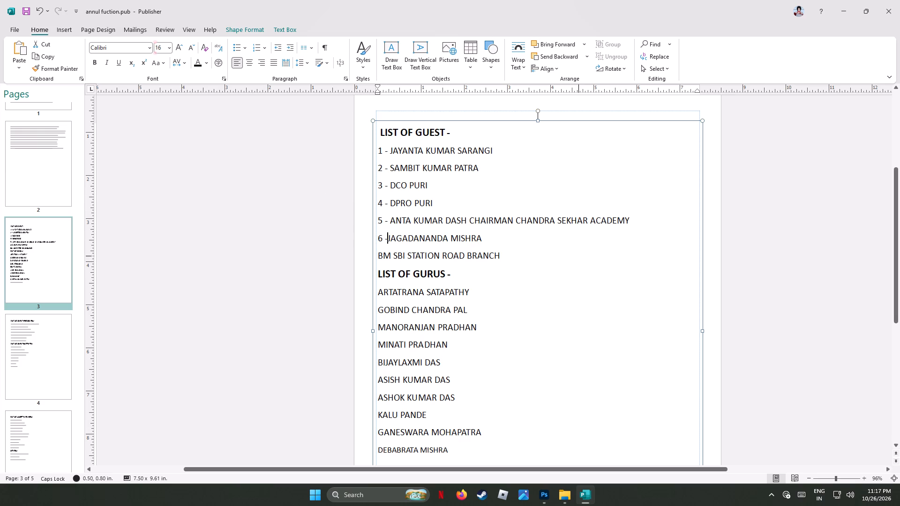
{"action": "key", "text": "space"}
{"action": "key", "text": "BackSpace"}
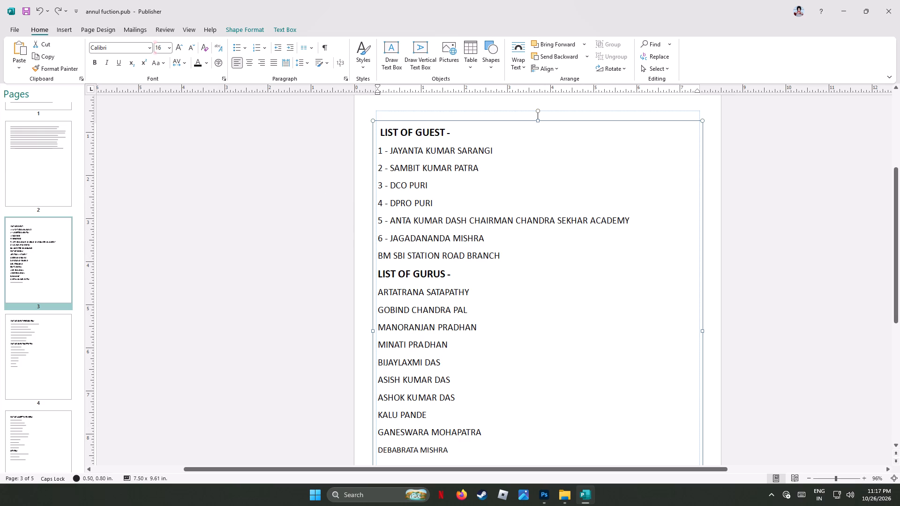
{"action": "left_click", "coordinate": [379, 253]}
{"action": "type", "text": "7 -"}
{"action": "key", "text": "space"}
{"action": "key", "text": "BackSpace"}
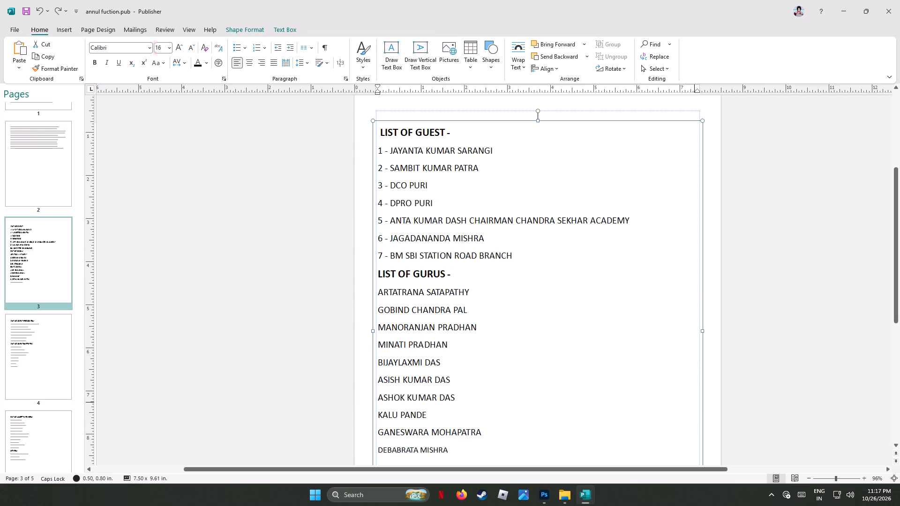
Replace the first name KALU with NARAYAN in the eighth entry under LIST OF GURUS.
{"action": "scroll", "coordinate": [733, 304], "scroll_direction": "down", "scroll_amount": 1}
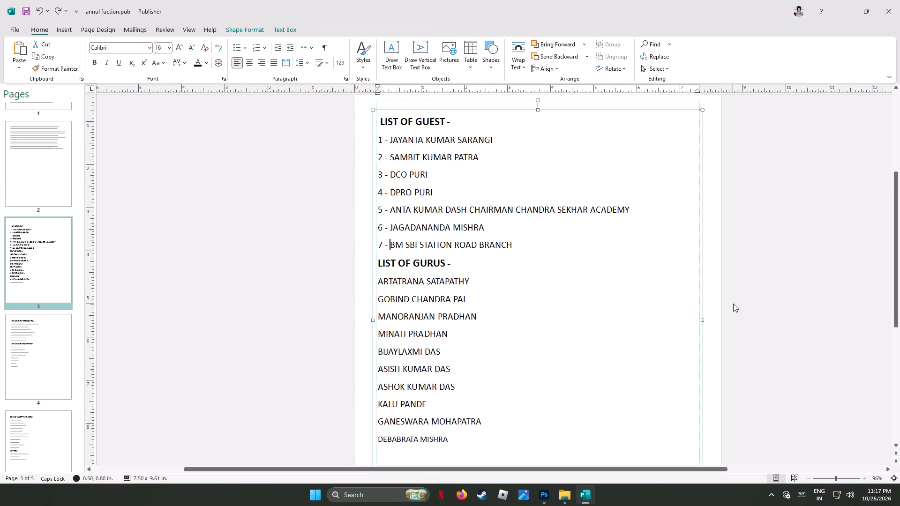
{"action": "scroll", "coordinate": [738, 301], "scroll_direction": "down", "scroll_amount": 2}
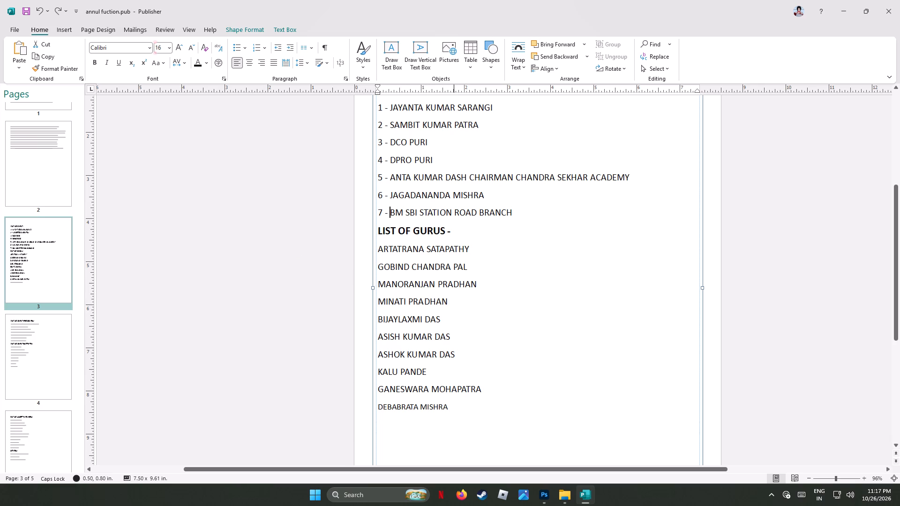
{"action": "left_click", "coordinate": [397, 372]}
{"action": "key", "text": "BackSpace"}
{"action": "key", "text": "BackSpace"}
{"action": "key", "text": "BackSpace"}
{"action": "key", "text": "BackSpace"}
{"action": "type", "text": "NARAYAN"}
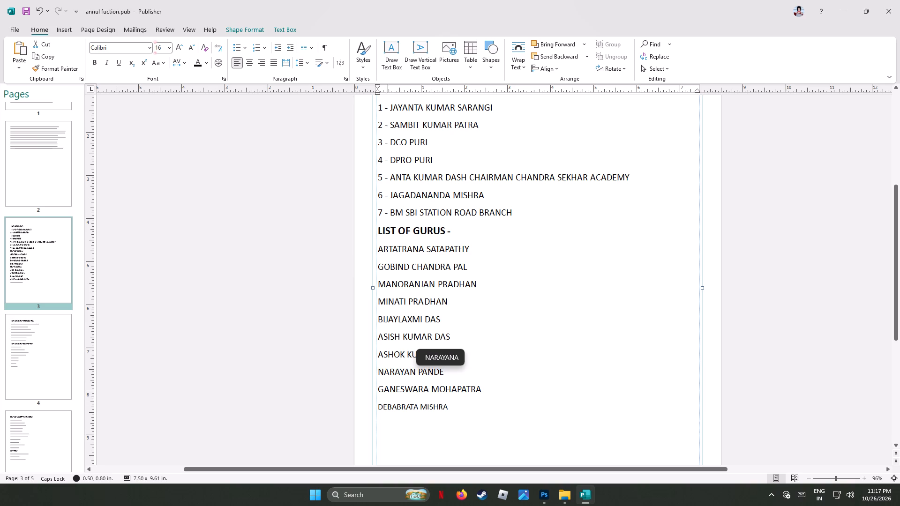
Number the first two entries under LIST OF GURUS by prefixing them with "1 - " and "2 - ".
{"action": "left_click", "coordinate": [379, 249]}
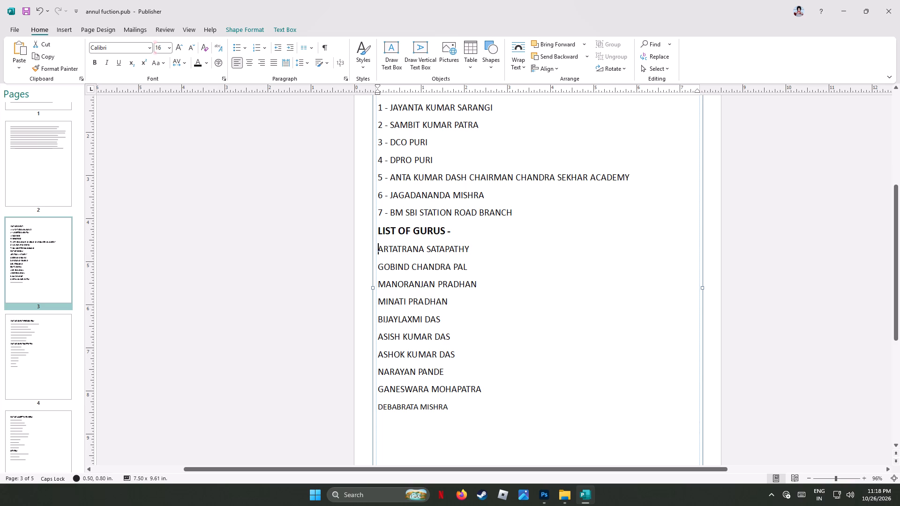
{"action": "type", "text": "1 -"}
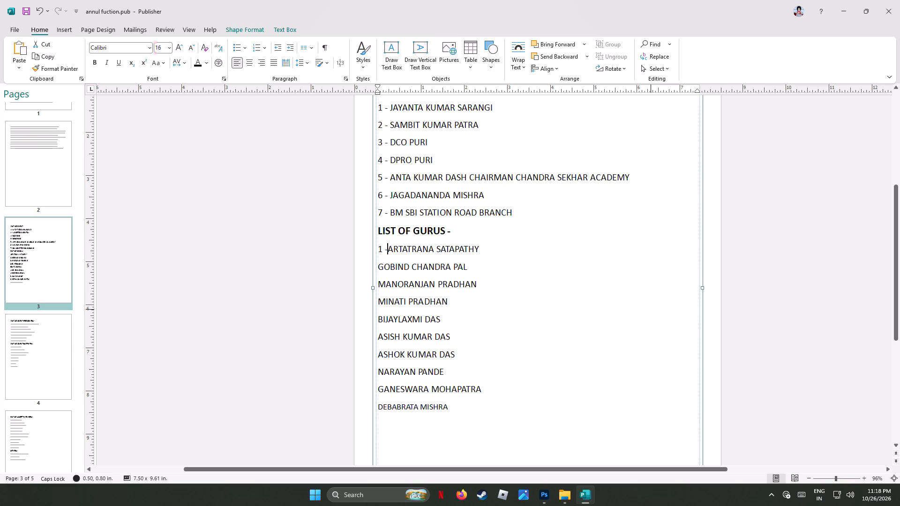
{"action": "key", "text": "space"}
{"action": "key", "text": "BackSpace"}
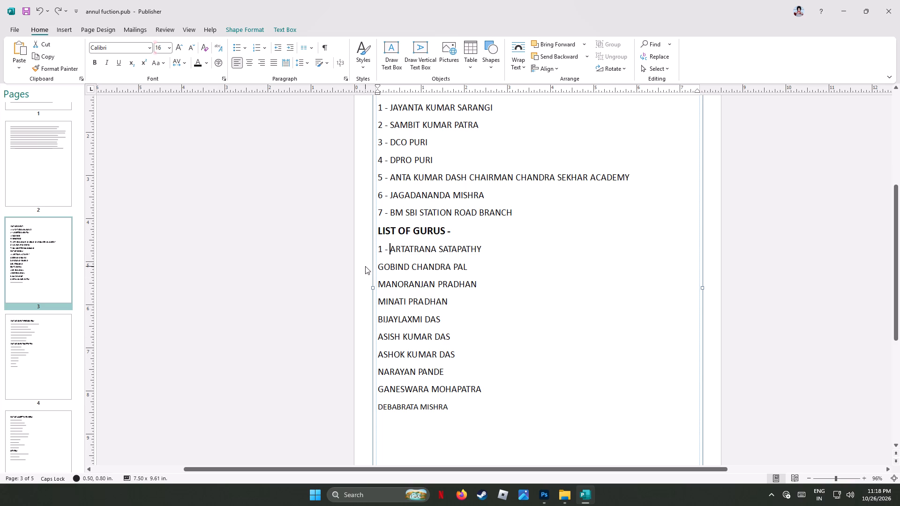
{"action": "left_click", "coordinate": [380, 270]}
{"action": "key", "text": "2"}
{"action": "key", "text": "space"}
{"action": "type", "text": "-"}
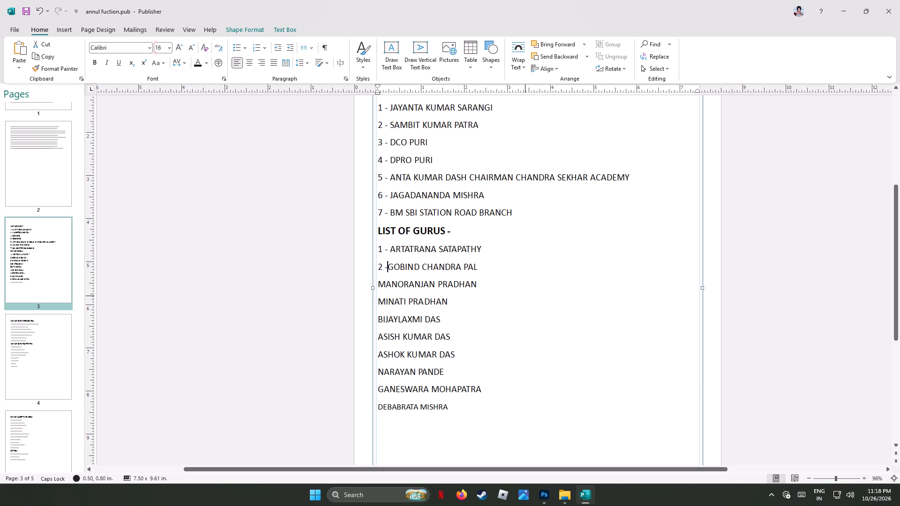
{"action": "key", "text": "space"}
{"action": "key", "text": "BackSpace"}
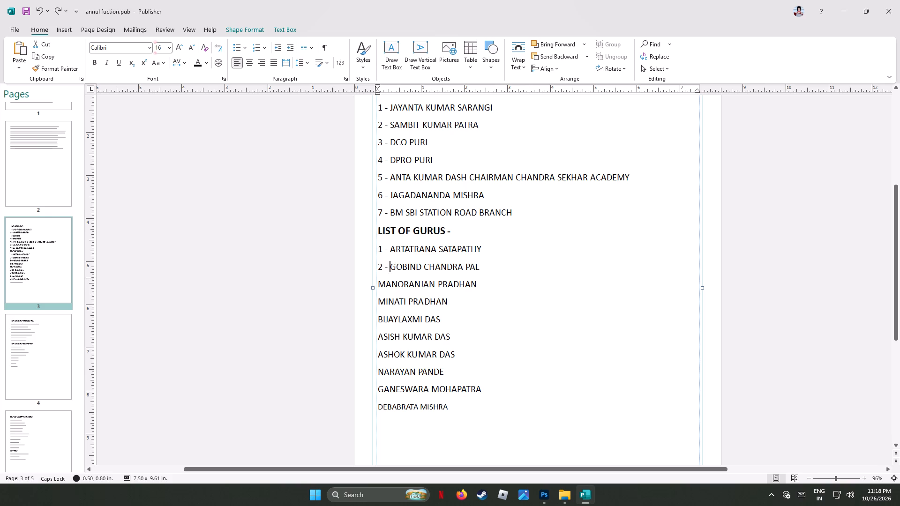
Prefix the third guru entry with "3 - " and the fourth guru entry with "4 - ".
{"action": "left_click", "coordinate": [378, 281]}
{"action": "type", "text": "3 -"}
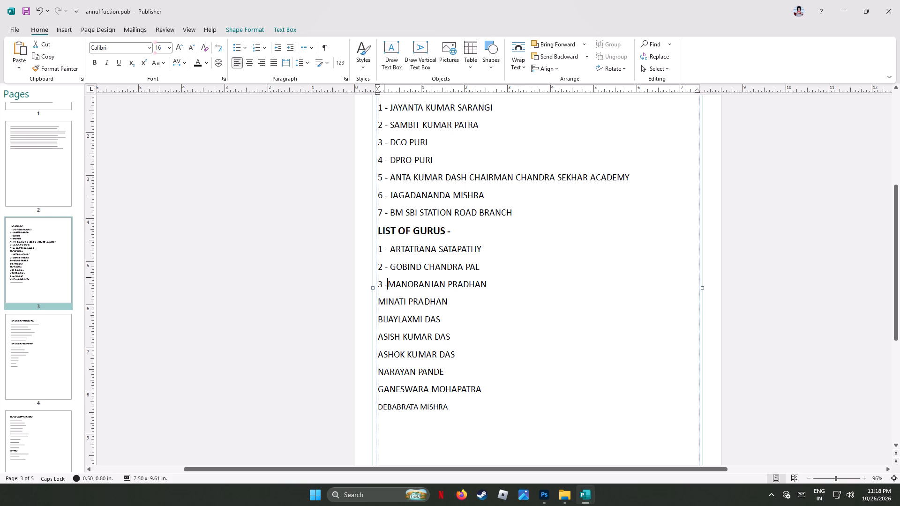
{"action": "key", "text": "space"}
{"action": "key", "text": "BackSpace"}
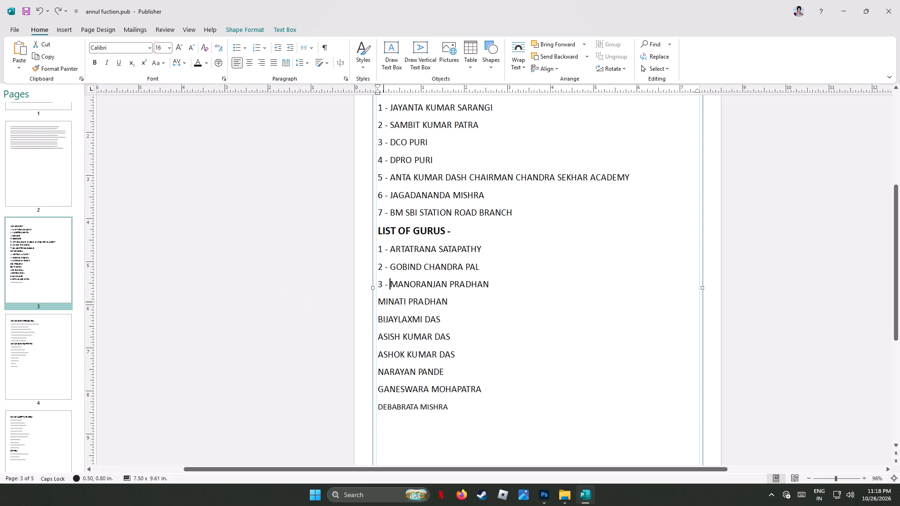
{"action": "left_click", "coordinate": [378, 301]}
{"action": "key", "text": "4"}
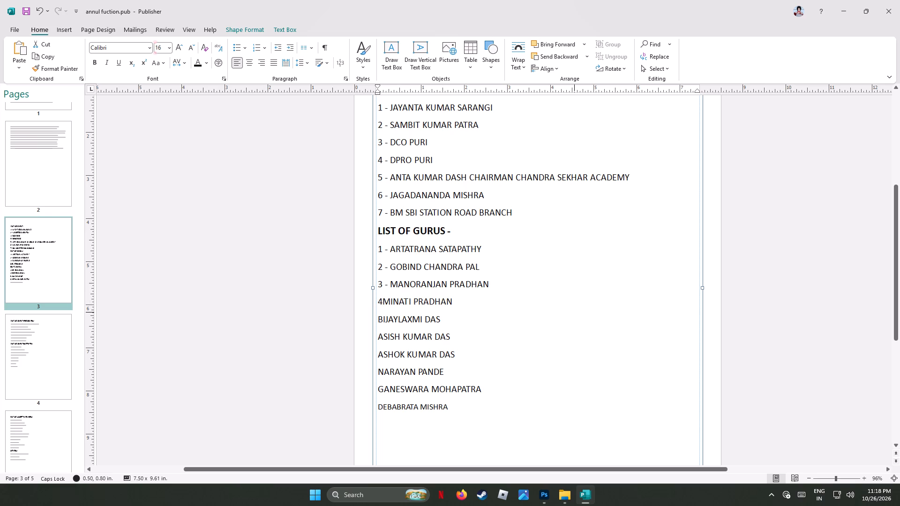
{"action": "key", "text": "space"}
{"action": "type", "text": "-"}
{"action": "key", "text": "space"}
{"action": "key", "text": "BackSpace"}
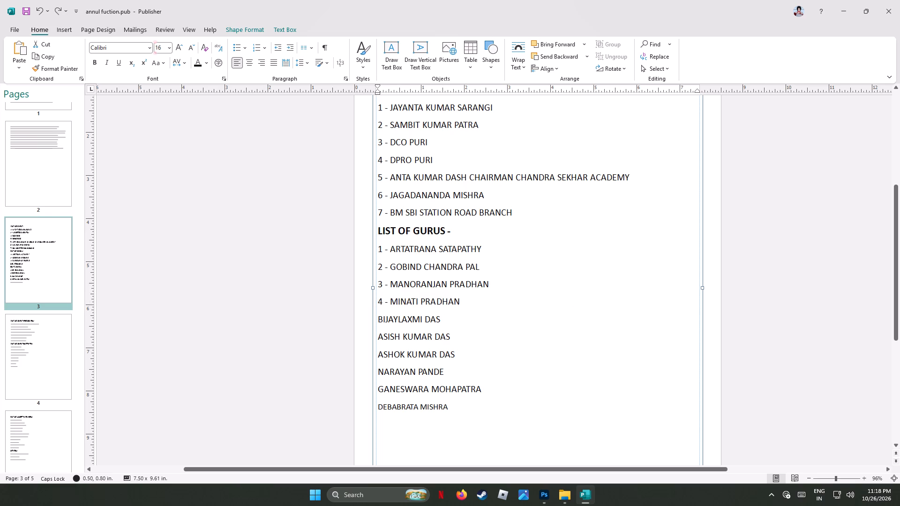
Prefix the fifth guru entry with "5 - " and the sixth guru entry with "6 - ".
{"action": "left_click", "coordinate": [379, 315]}
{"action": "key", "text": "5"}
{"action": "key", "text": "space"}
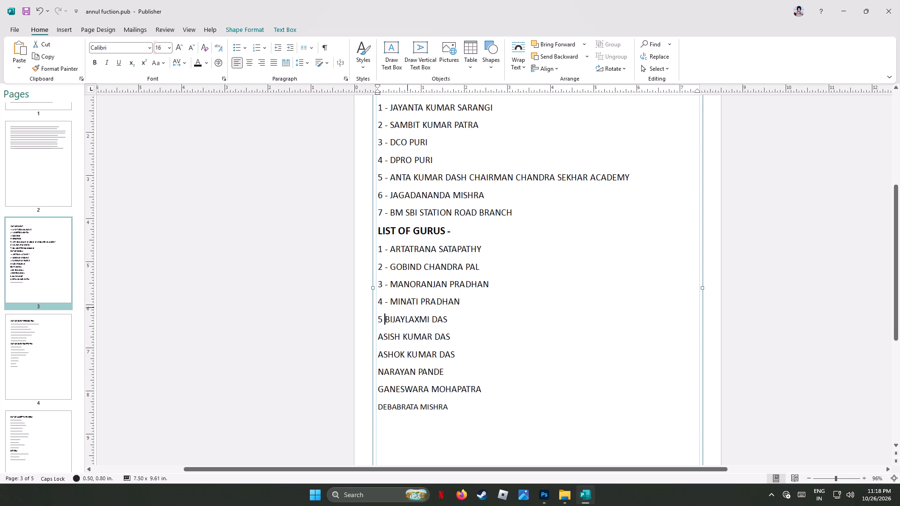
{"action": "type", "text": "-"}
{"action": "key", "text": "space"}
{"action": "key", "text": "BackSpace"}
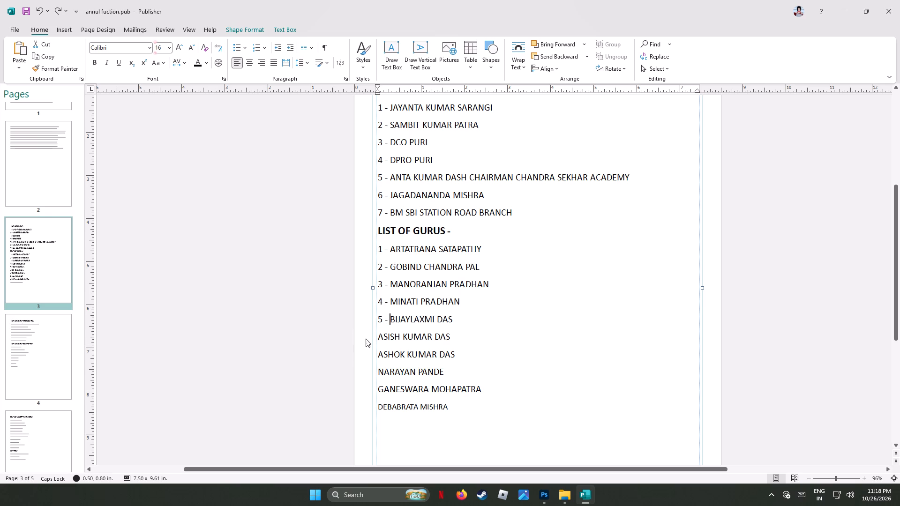
{"action": "left_click", "coordinate": [379, 336]}
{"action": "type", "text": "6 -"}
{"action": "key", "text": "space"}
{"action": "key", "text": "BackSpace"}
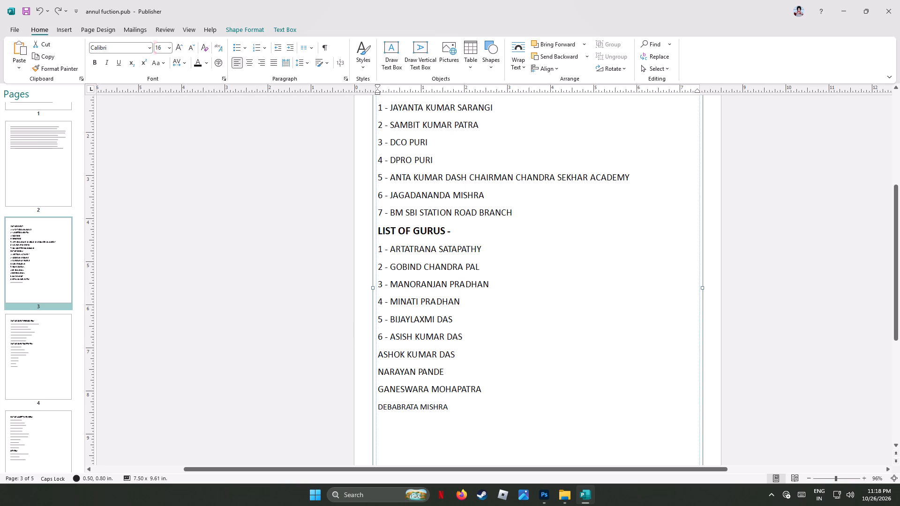
Prefix the seventh guru entry with "7 - " and the eighth guru entry with "8 - ".
{"action": "left_click", "coordinate": [379, 349]}
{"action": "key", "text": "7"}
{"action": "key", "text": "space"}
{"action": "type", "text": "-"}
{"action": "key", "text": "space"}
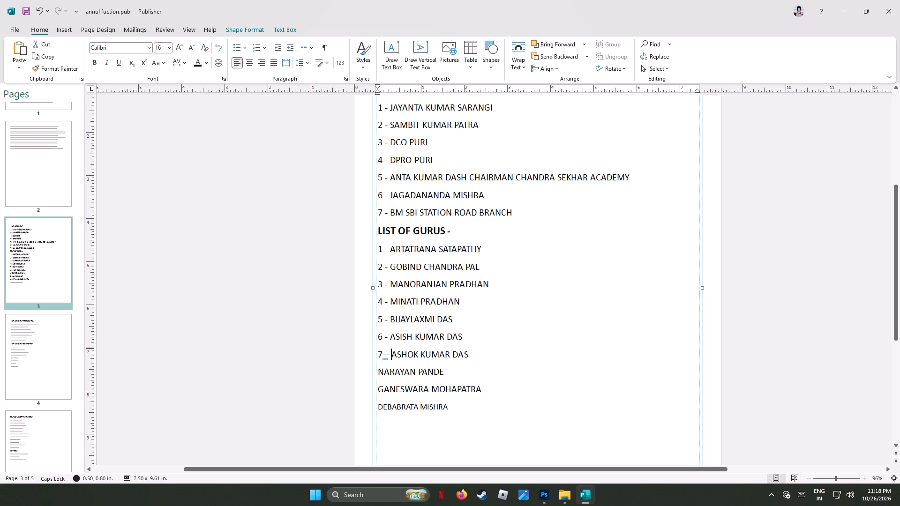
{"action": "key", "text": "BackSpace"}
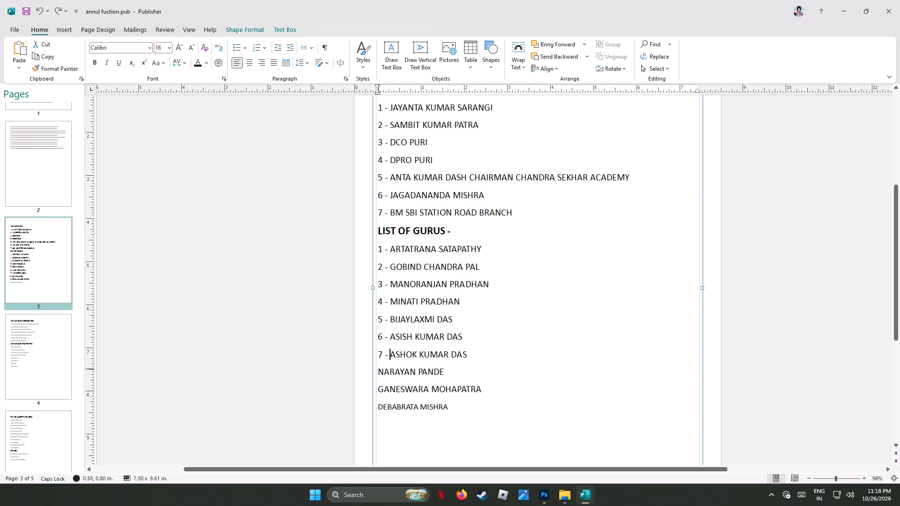
{"action": "left_click", "coordinate": [378, 369]}
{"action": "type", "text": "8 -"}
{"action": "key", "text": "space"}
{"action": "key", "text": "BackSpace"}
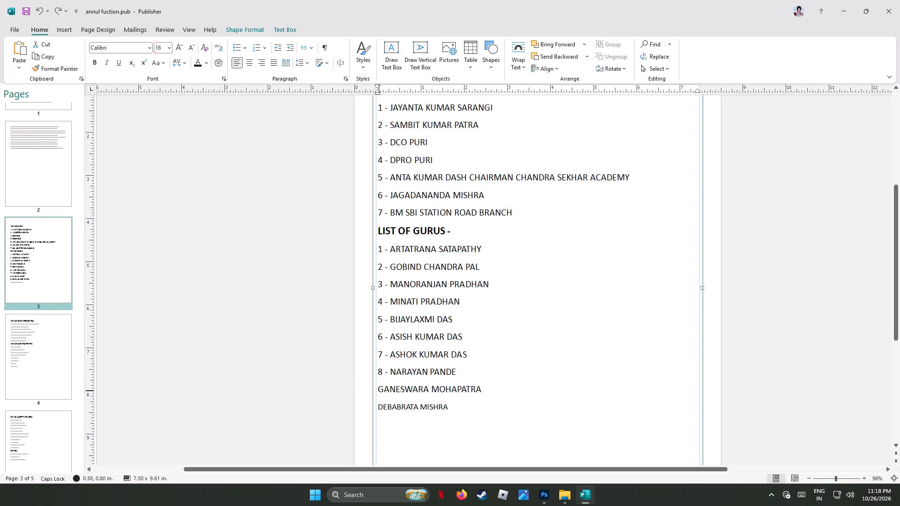
Prefix the ninth guru entry with "9 - " and the tenth guru entry with "10 - ".
{"action": "left_click", "coordinate": [379, 390]}
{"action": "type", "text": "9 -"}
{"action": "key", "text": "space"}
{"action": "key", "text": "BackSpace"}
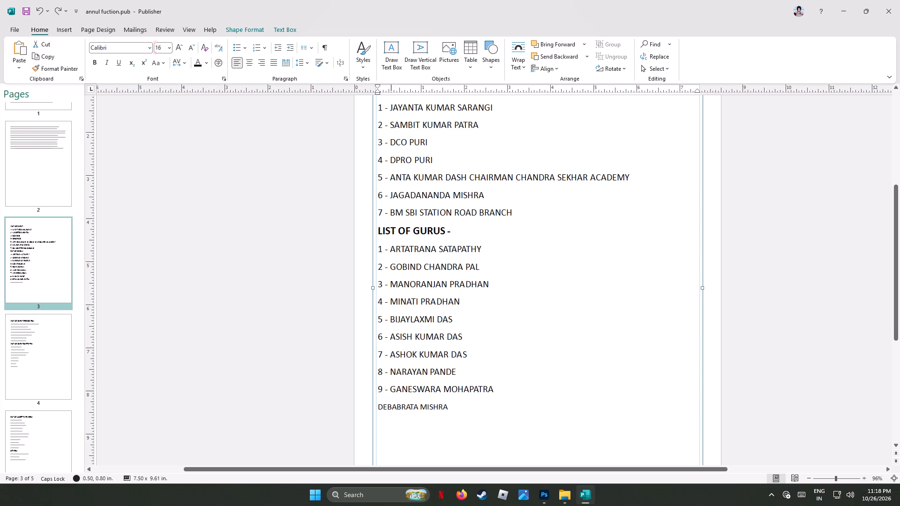
{"action": "left_click", "coordinate": [379, 411]}
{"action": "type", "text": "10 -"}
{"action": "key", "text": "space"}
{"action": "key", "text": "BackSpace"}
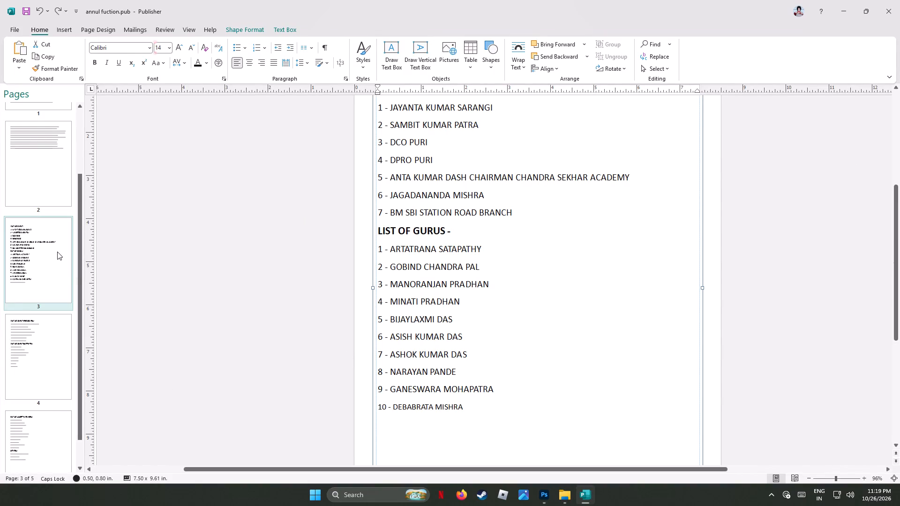
On page 4, prefix the first two entries under LIST OF GUEST PERFORMERS with "1 - " and "2 - ".
{"action": "left_click", "coordinate": [25, 345]}
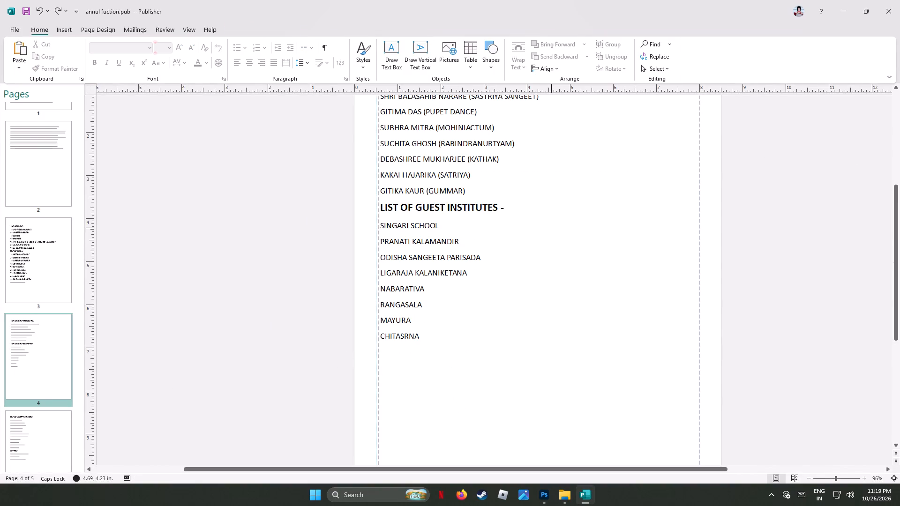
{"action": "scroll", "coordinate": [550, 227], "scroll_direction": "up", "scroll_amount": 7}
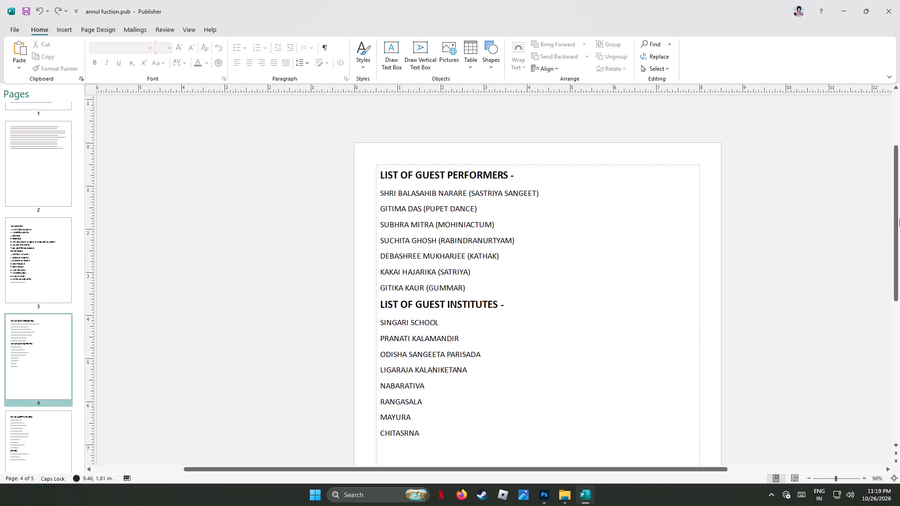
{"action": "left_click", "coordinate": [382, 195]}
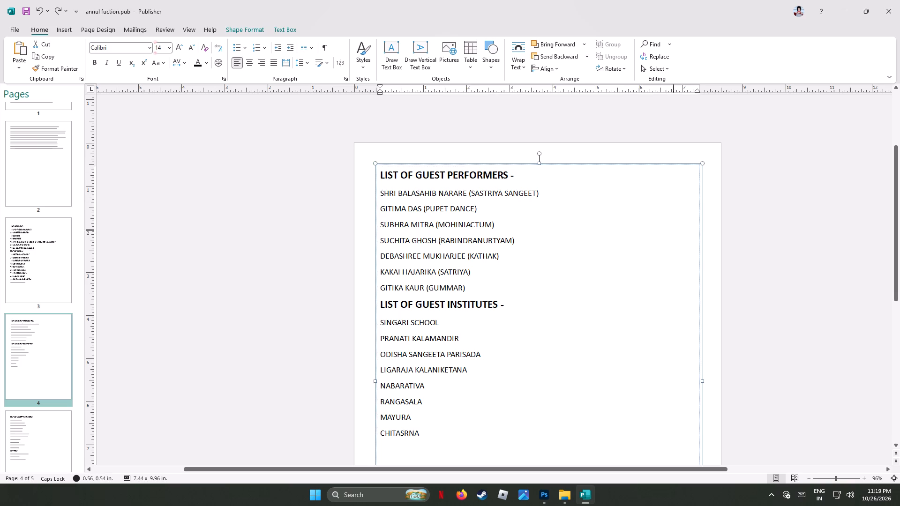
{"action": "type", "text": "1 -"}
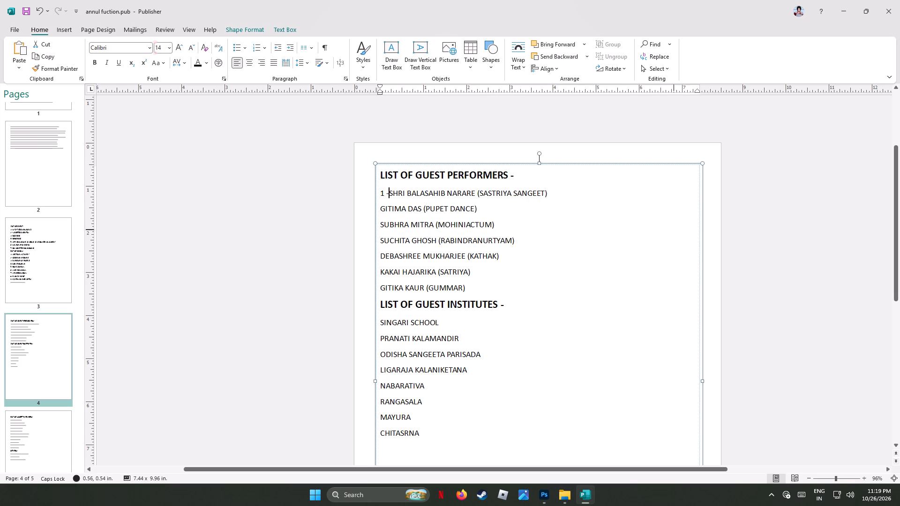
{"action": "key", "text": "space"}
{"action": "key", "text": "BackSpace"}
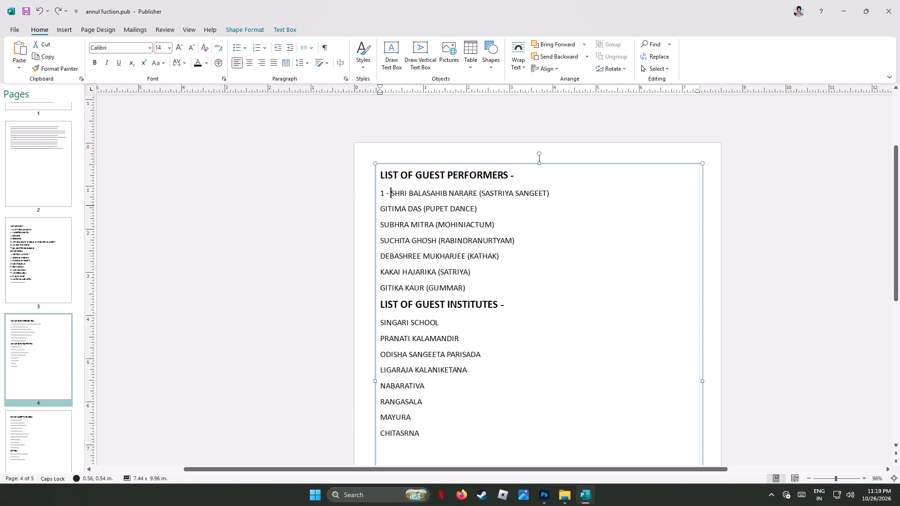
{"action": "left_click", "coordinate": [381, 208]}
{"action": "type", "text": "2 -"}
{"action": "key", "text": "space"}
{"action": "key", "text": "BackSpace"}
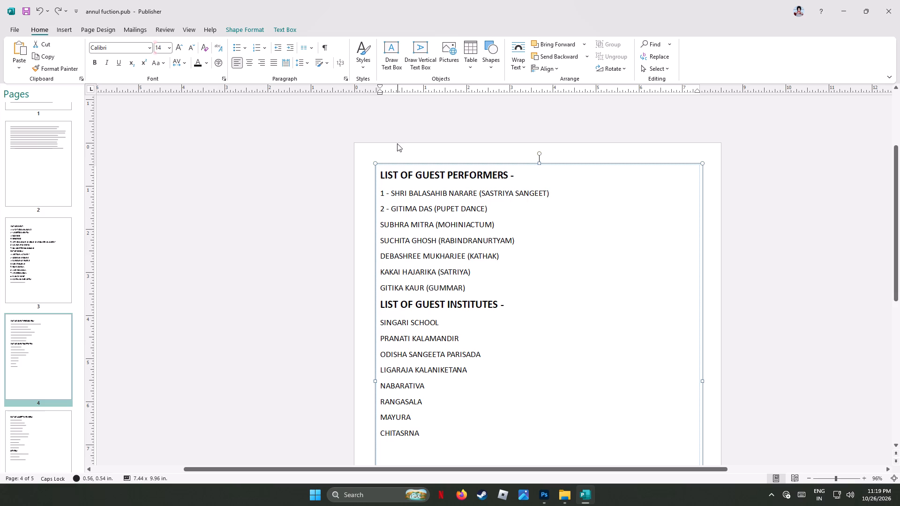
Prefix the third guest performer entry with "3 - " and the fourth guest performer entry with "5 - ".
{"action": "left_click", "coordinate": [381, 225]}
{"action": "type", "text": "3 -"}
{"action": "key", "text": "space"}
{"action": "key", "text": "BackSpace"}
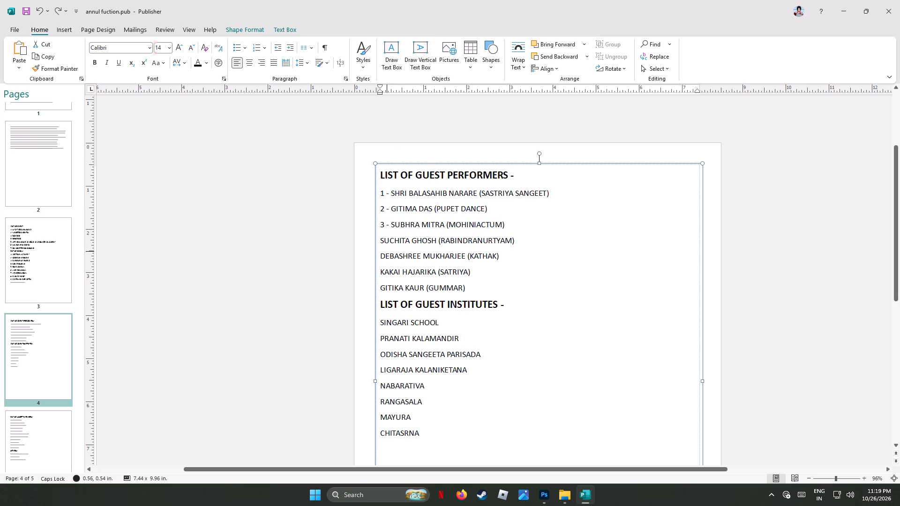
{"action": "left_click", "coordinate": [382, 239]}
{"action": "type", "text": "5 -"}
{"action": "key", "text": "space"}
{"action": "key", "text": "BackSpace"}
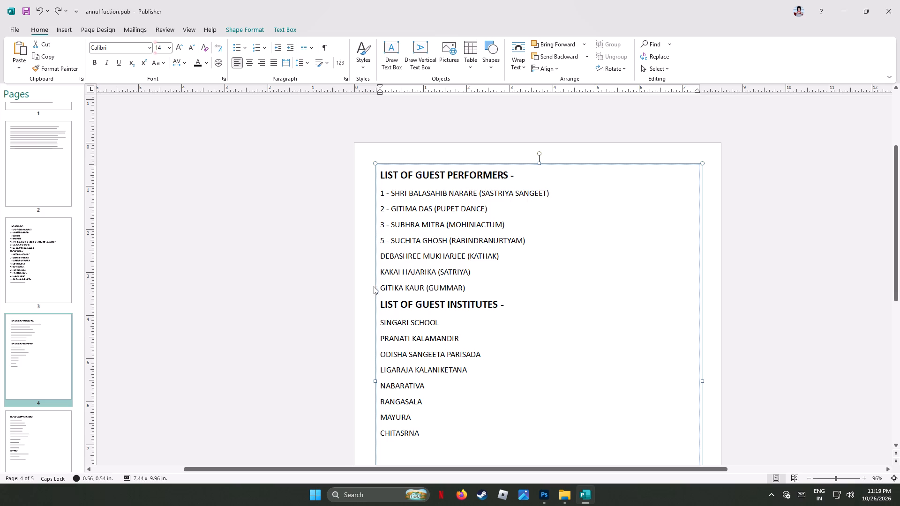
Prefix the fifth, sixth and seventh guest performer entries with "6 - ", "7 - " and "8 - " respectively.
{"action": "left_click", "coordinate": [381, 256]}
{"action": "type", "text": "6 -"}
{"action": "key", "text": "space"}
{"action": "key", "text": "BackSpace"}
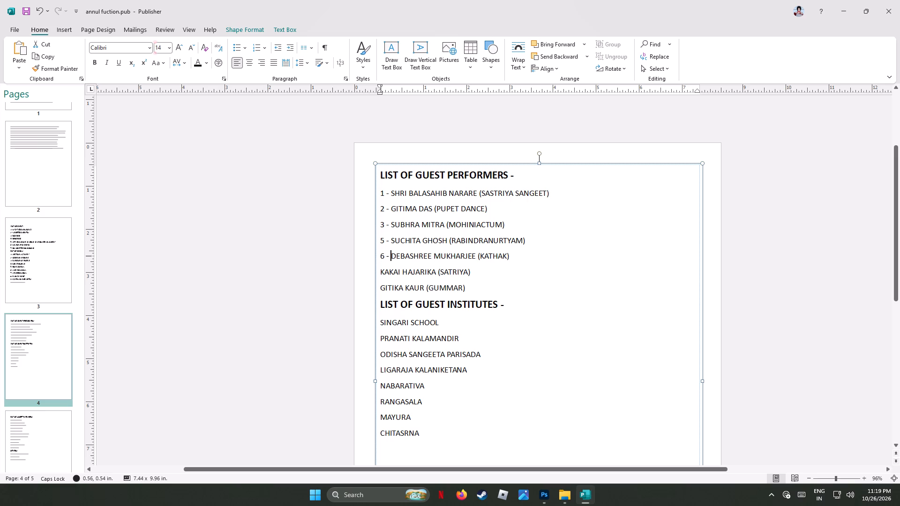
{"action": "left_click", "coordinate": [381, 275]}
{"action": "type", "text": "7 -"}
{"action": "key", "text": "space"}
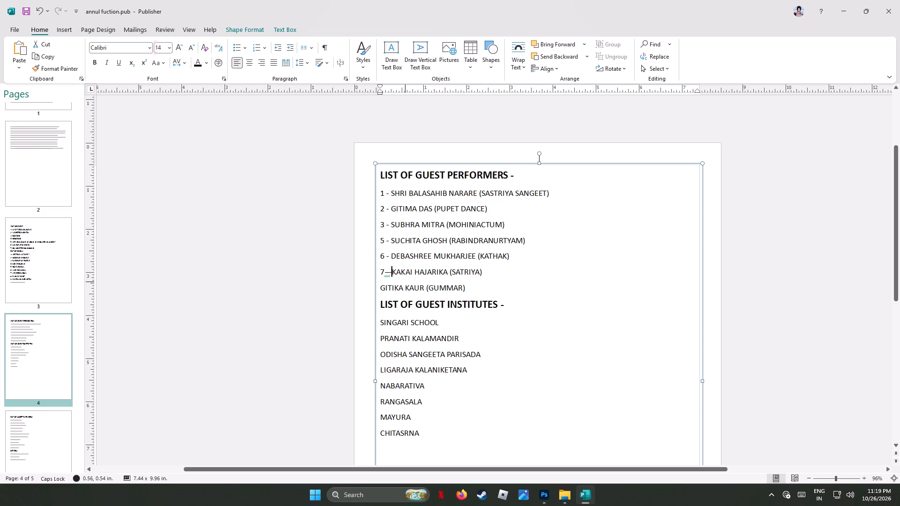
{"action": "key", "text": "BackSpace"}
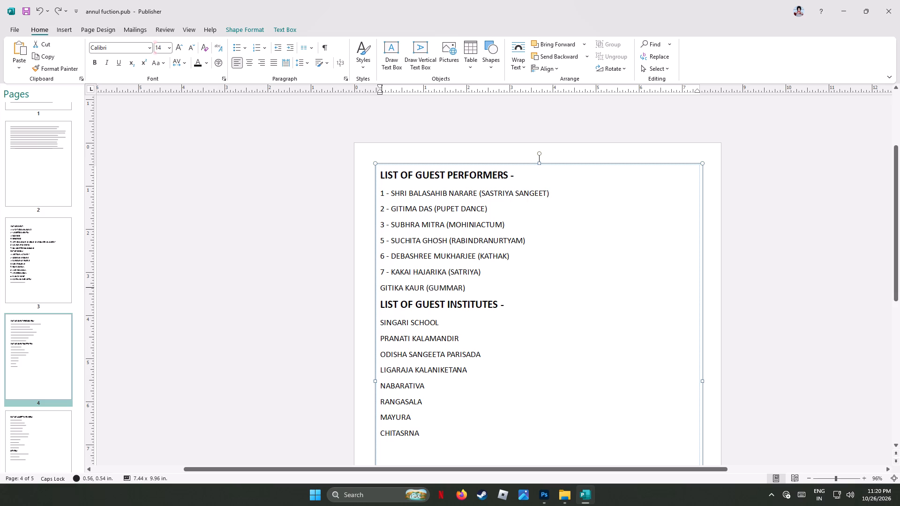
{"action": "left_click", "coordinate": [382, 287]}
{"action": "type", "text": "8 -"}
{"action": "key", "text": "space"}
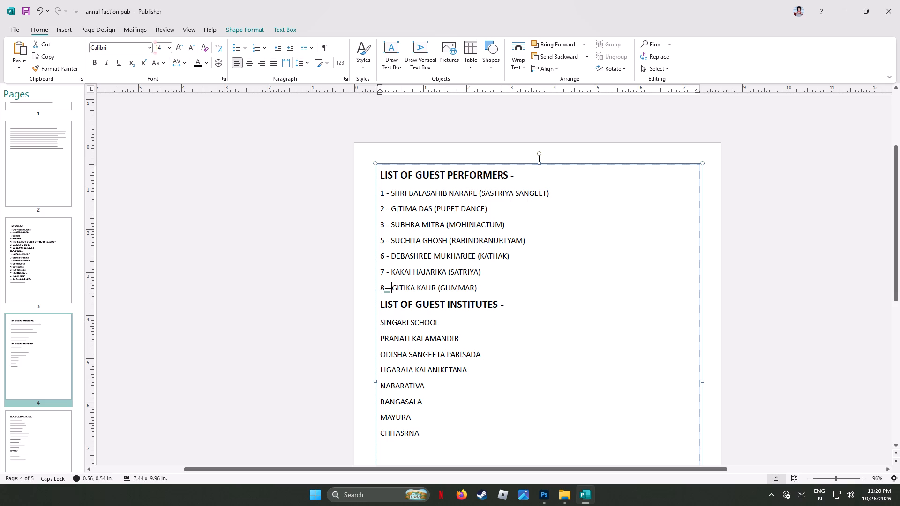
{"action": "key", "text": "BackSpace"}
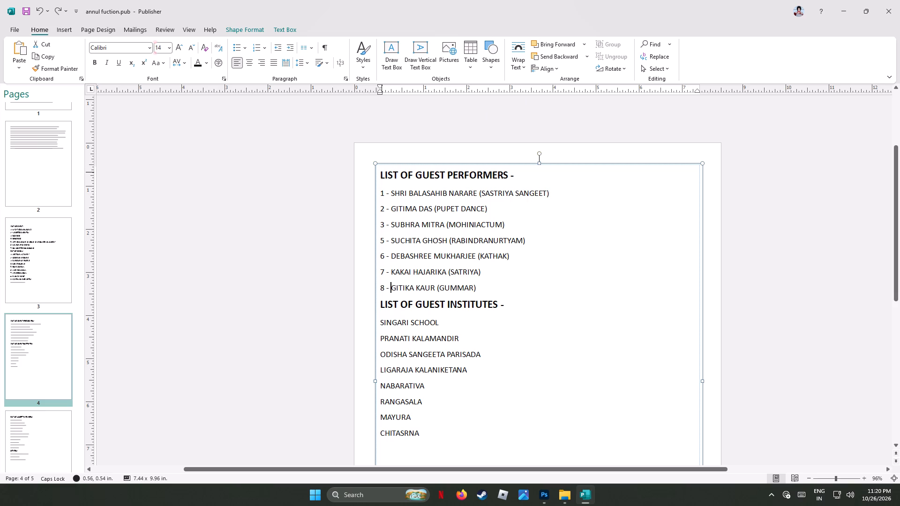
Underline the LIST OF GUEST PERFORMERS and LIST OF GUEST INSTITUTES headings on page 4.
{"action": "left_click_drag", "start_coordinate": [382, 172], "coordinate": [530, 182]}
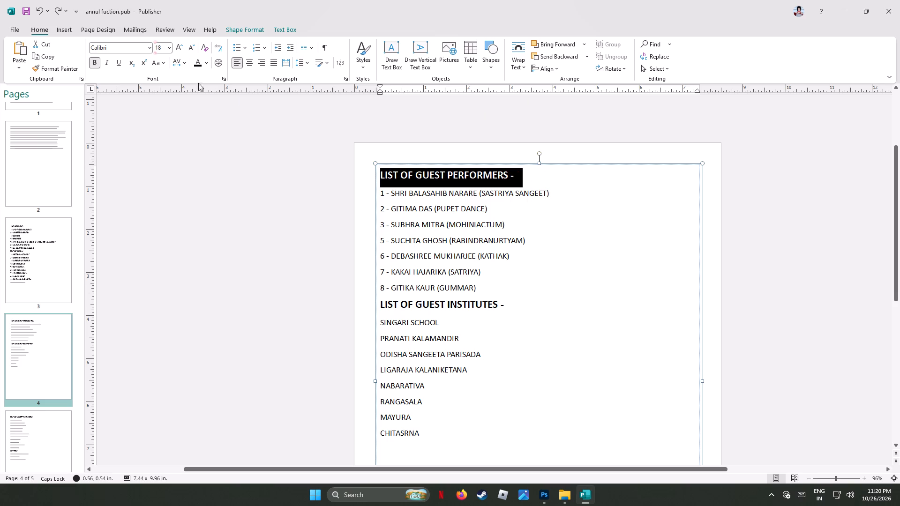
{"action": "left_click", "coordinate": [117, 64]}
{"action": "left_click", "coordinate": [559, 247]}
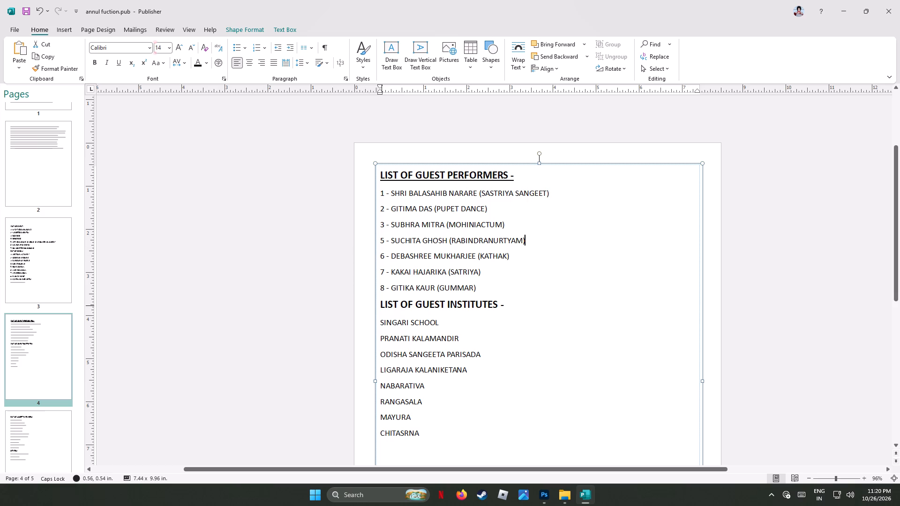
{"action": "left_click_drag", "start_coordinate": [382, 305], "coordinate": [513, 311]}
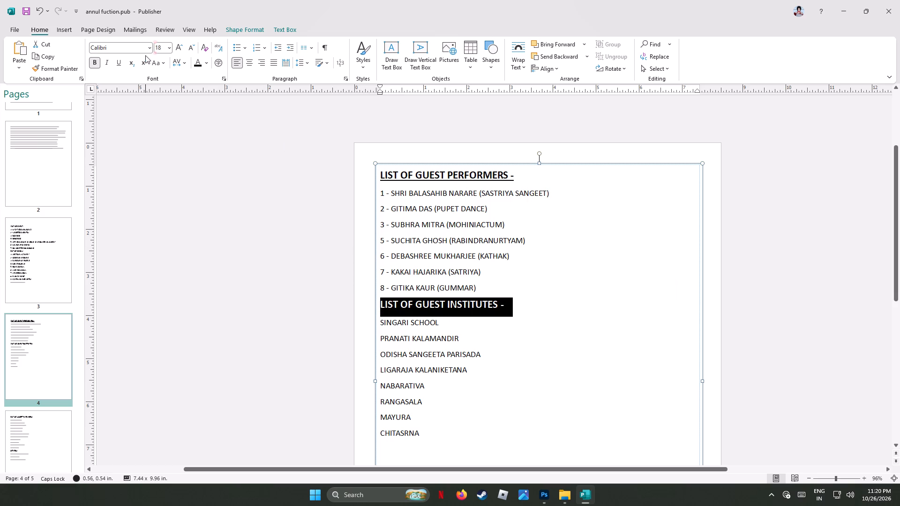
{"action": "left_click", "coordinate": [118, 64]}
{"action": "scroll", "coordinate": [742, 225], "scroll_direction": "down", "scroll_amount": 4}
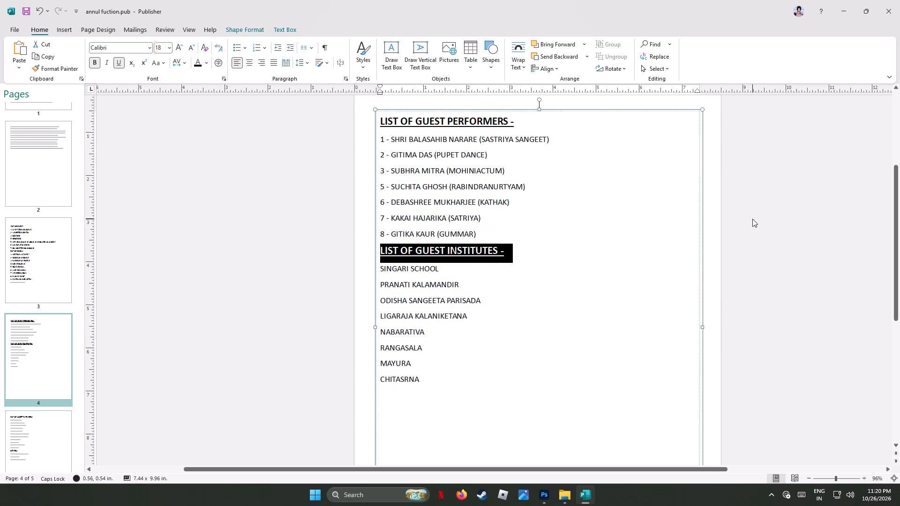
{"action": "left_click", "coordinate": [751, 236]}
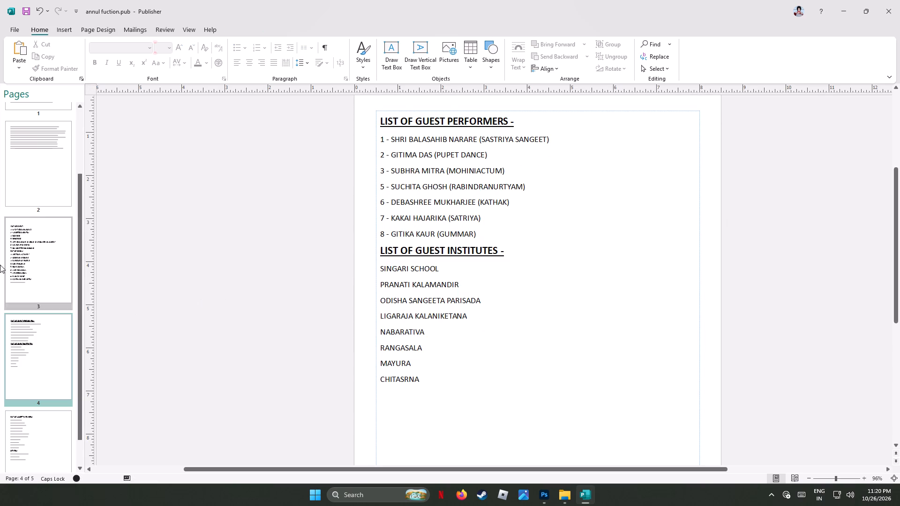
Prefix the first two entries under LIST OF GUEST INSTITUTES, SINGARI SCHOOL and PRANATI KALAMANDIR, with "1 - " and "2 - ".
{"action": "left_click_drag", "start_coordinate": [81, 387], "coordinate": [83, 402]}
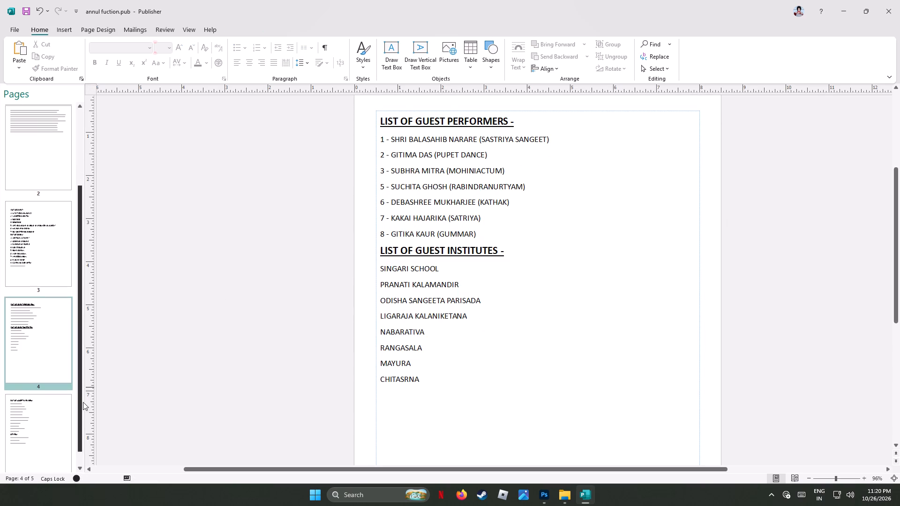
{"action": "left_click_drag", "start_coordinate": [83, 402], "coordinate": [81, 420]}
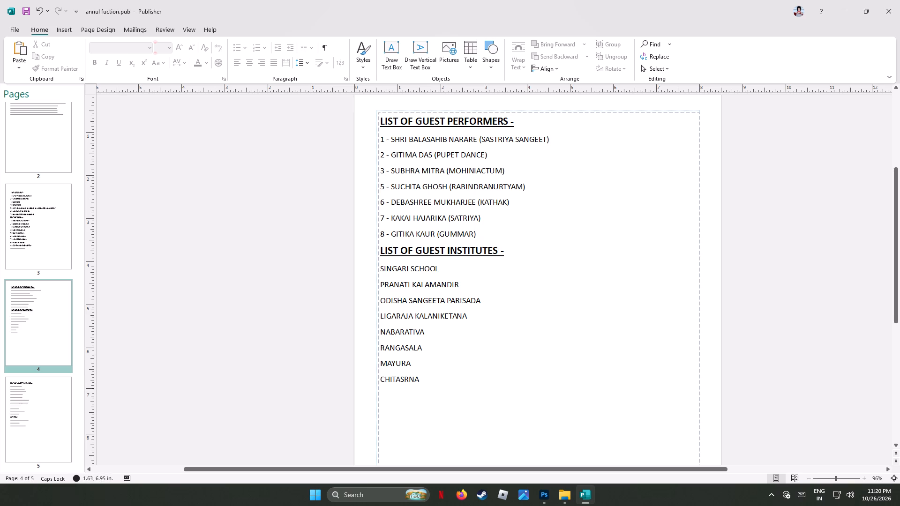
{"action": "left_click", "coordinate": [381, 268]}
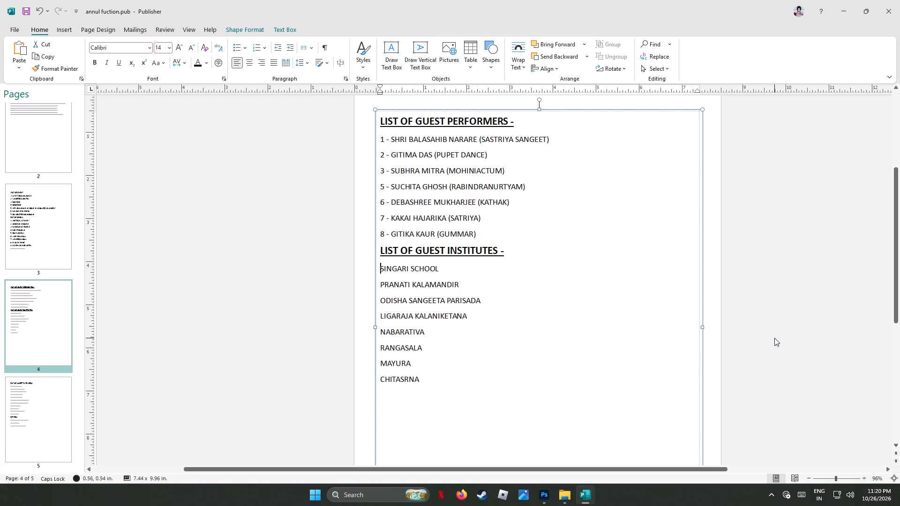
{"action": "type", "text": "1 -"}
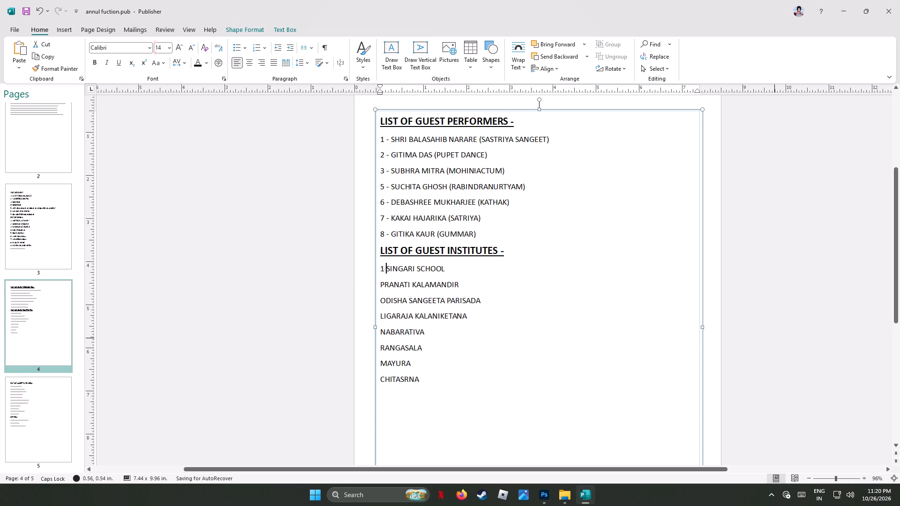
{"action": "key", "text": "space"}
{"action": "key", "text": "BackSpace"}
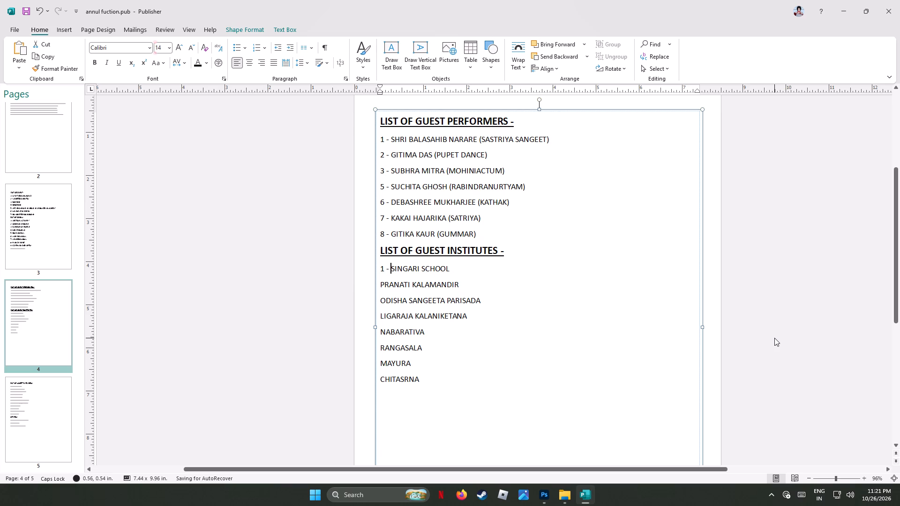
{"action": "left_click", "coordinate": [382, 284]}
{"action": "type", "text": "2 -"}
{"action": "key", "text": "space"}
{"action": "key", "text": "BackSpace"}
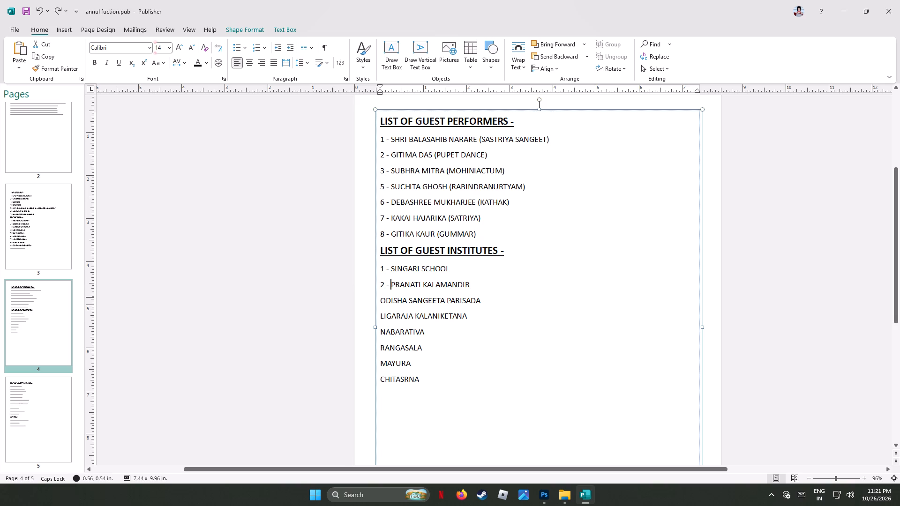
Prefix the third and fourth guest institutes, ODISHA SANGEETA PARISADA and LIGARAJA KALANIKETANA, with "3 - " and "4 - ".
{"action": "left_click", "coordinate": [382, 300]}
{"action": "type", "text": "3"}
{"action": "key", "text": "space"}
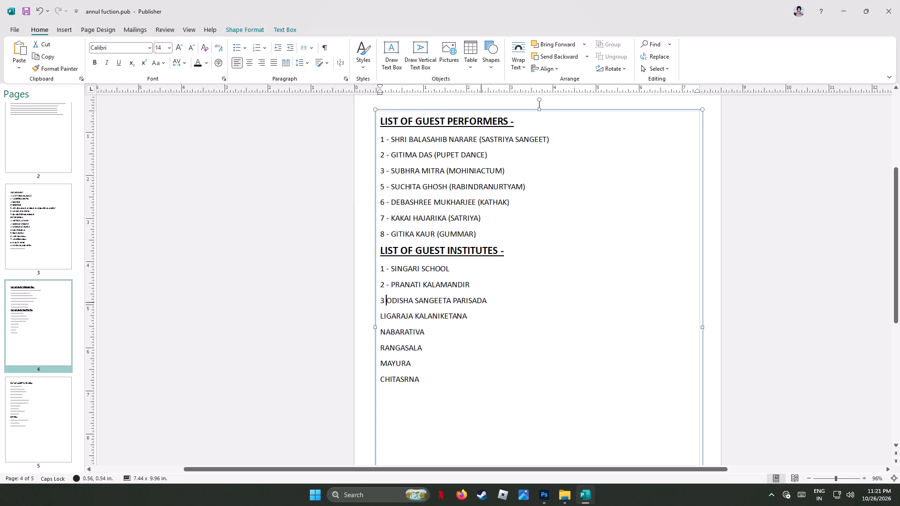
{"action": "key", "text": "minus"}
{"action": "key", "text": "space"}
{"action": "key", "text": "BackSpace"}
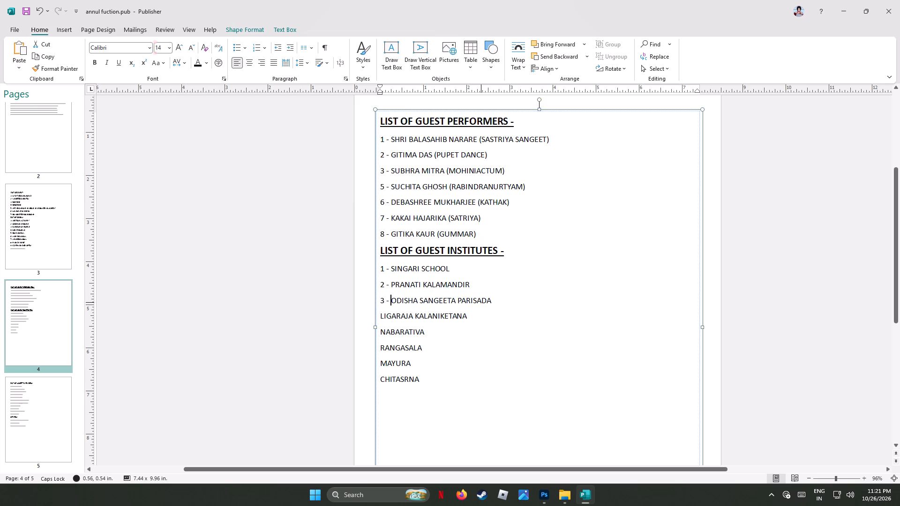
{"action": "left_click", "coordinate": [381, 313]}
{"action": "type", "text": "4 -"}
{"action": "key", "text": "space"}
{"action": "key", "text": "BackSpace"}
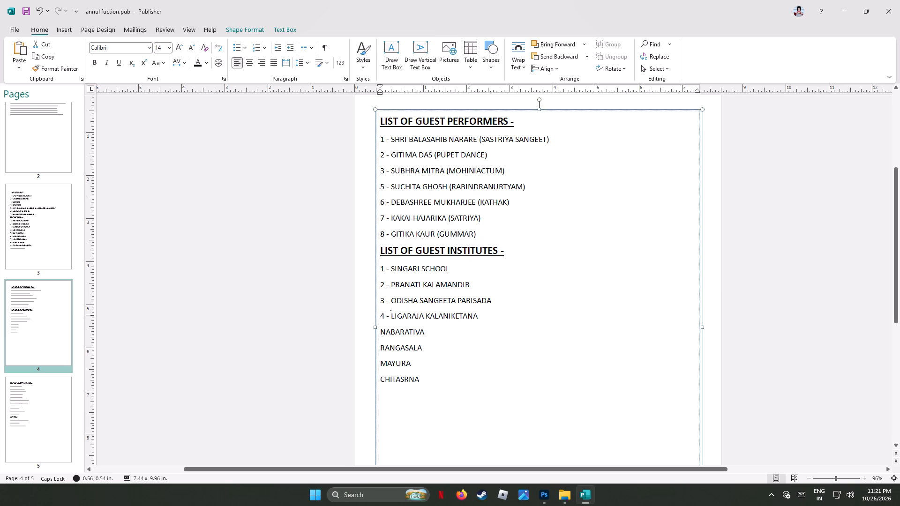
Prefix the fifth and sixth guest institutes, NABARATIVA and RANGASALA, with "5 - " and "6 - ".
{"action": "left_click", "coordinate": [381, 331]}
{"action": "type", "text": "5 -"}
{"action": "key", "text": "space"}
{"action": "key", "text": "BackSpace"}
{"action": "left_click", "coordinate": [382, 348]}
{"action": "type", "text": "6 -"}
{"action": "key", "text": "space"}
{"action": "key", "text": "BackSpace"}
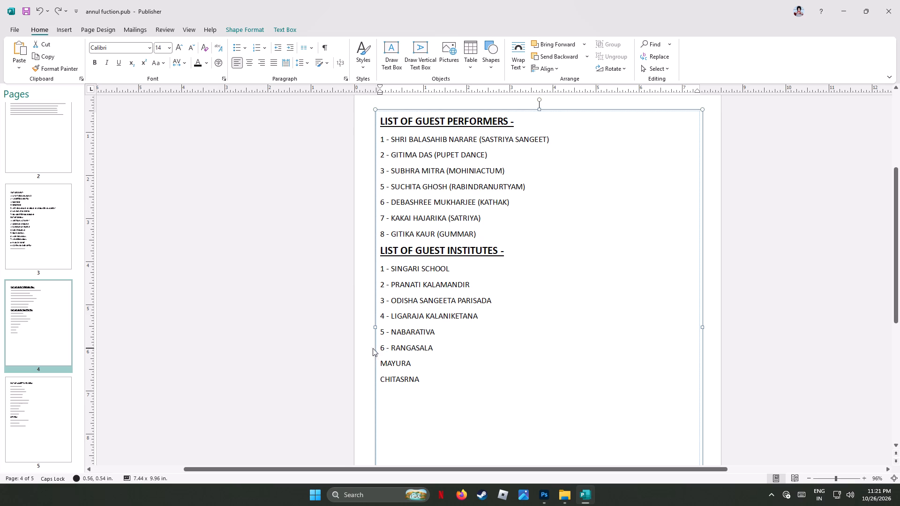
{"action": "left_click", "coordinate": [381, 356]}
Underline the LIST OF GUEST and LIST OF GURUS headings on page 3.
{"action": "left_click", "coordinate": [24, 243]}
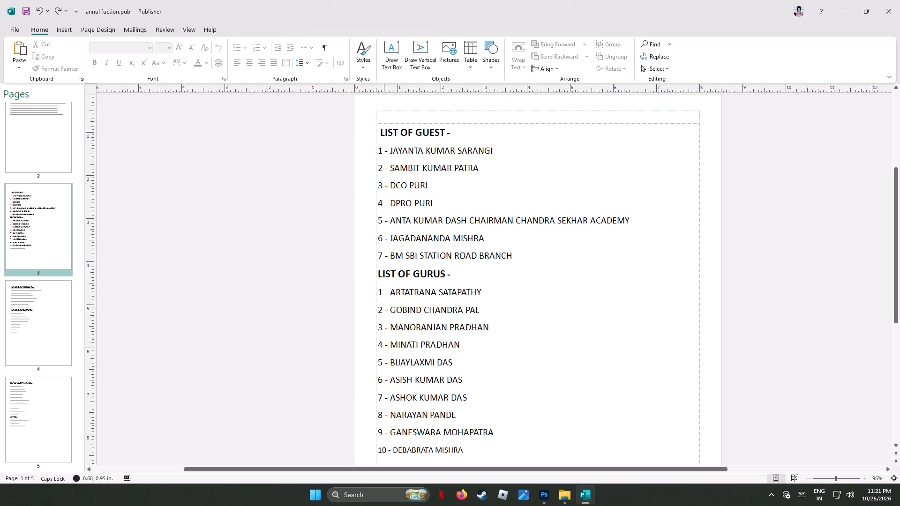
{"action": "left_click_drag", "start_coordinate": [381, 131], "coordinate": [470, 138]}
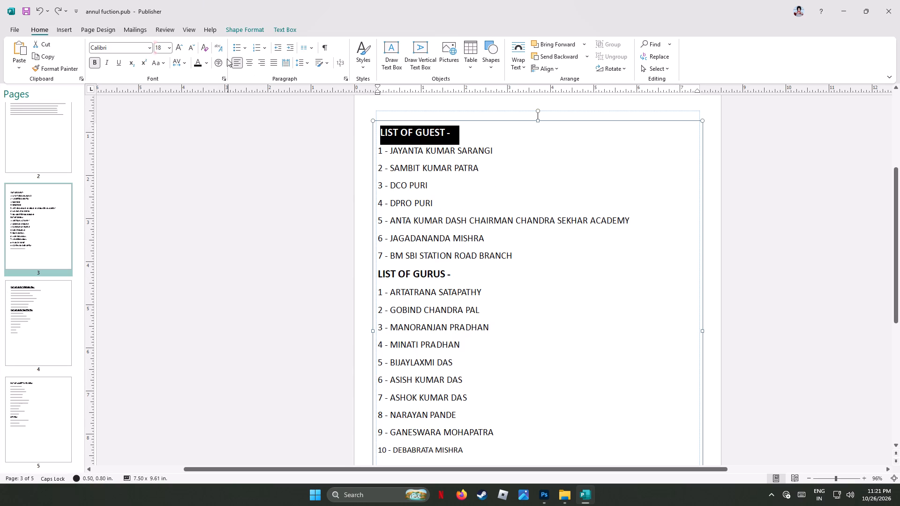
{"action": "left_click", "coordinate": [120, 63]}
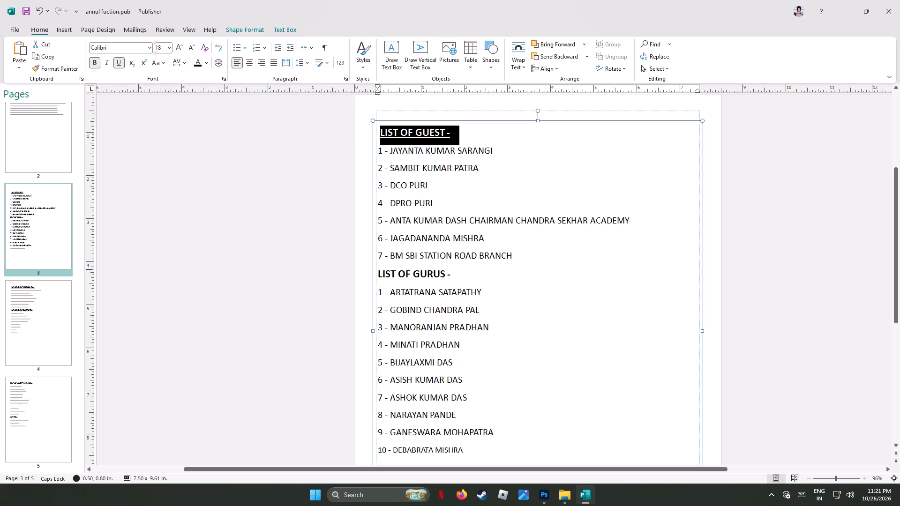
{"action": "left_click_drag", "start_coordinate": [378, 273], "coordinate": [471, 273]}
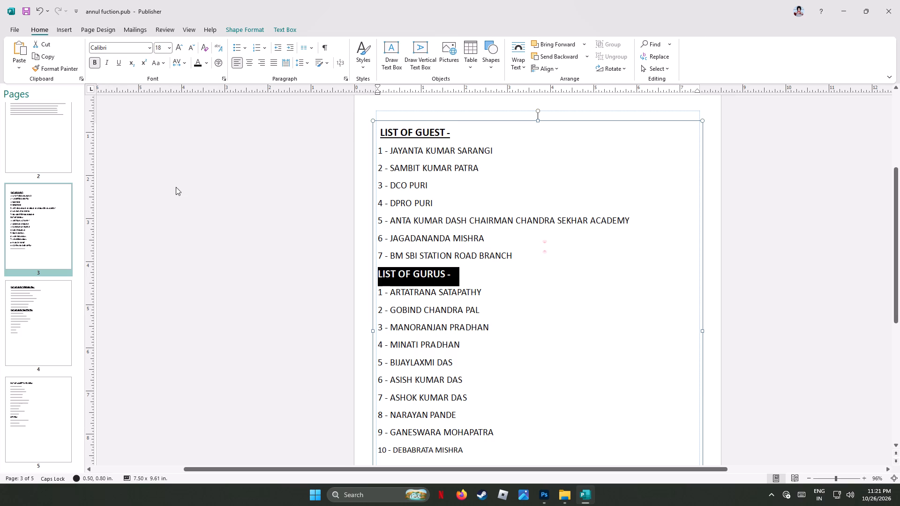
{"action": "left_click", "coordinate": [120, 62]}
{"action": "left_click", "coordinate": [663, 278]}
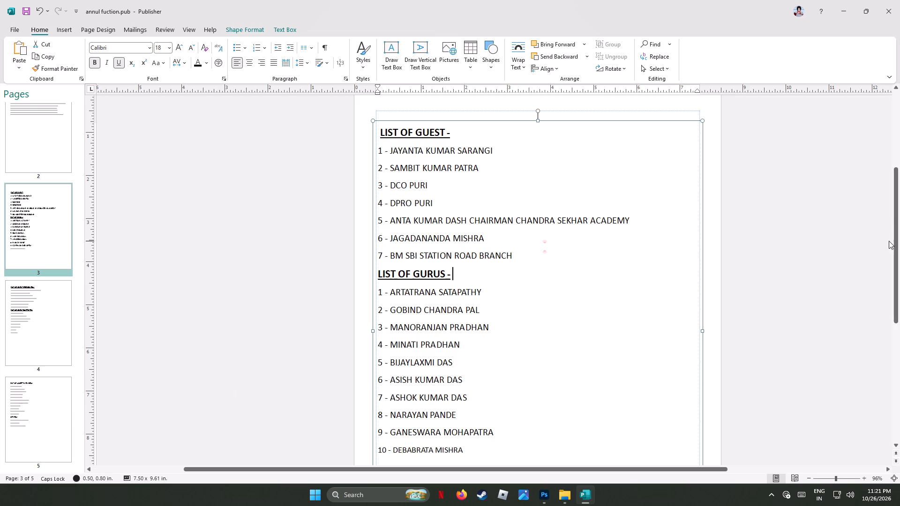
Replace the word ANCHOR with EVENT PRESENTER in the first entry under OTHERS on page 5.
{"action": "left_click_drag", "start_coordinate": [895, 243], "coordinate": [888, 298]}
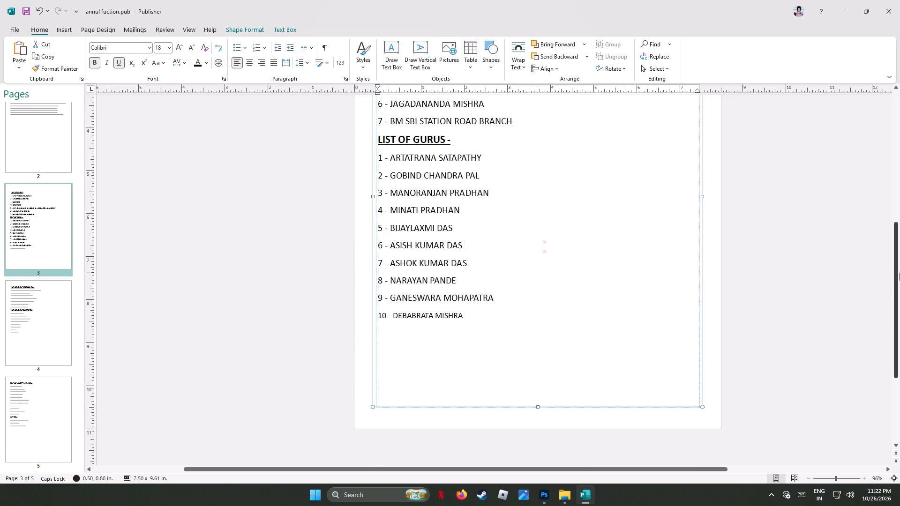
{"action": "left_click", "coordinate": [50, 315]}
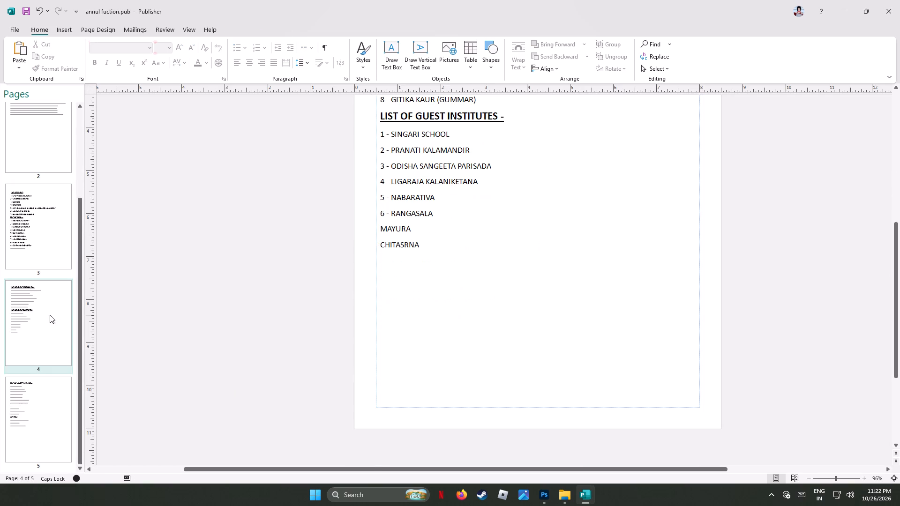
{"action": "left_click", "coordinate": [32, 411]}
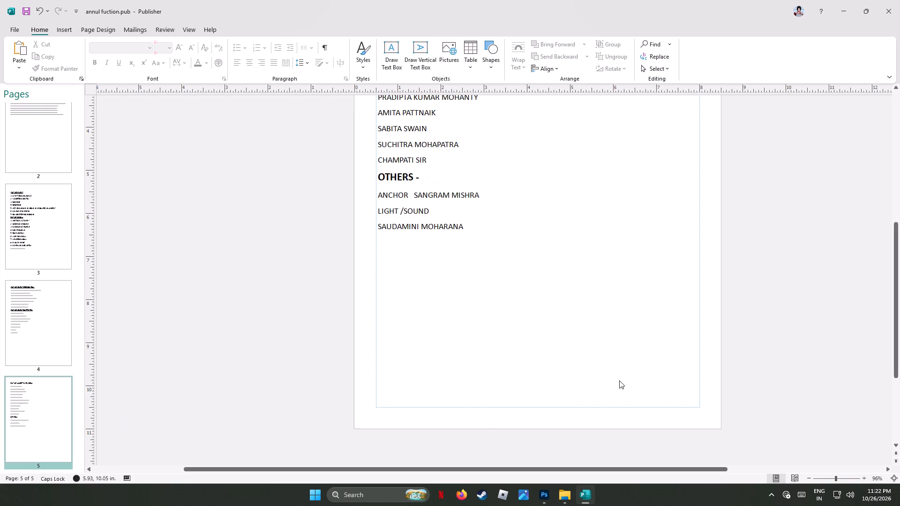
{"action": "scroll", "coordinate": [607, 367], "scroll_direction": "up", "scroll_amount": 7}
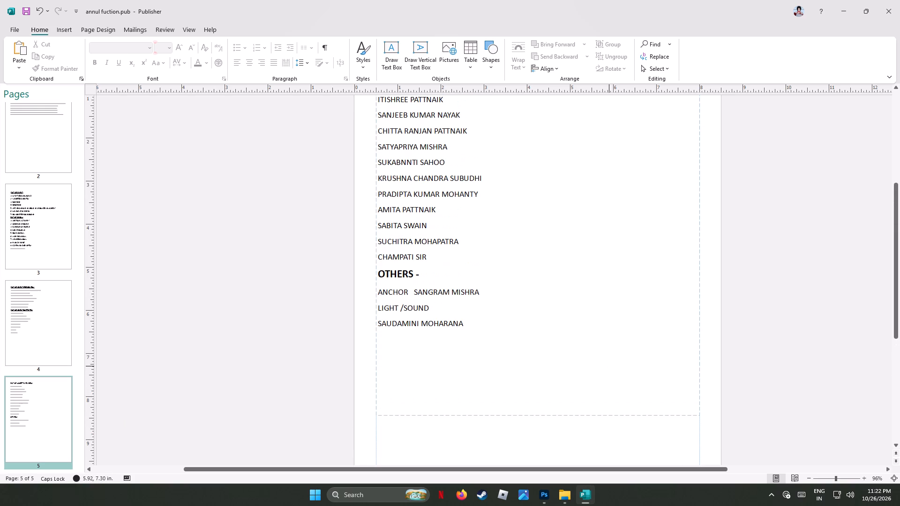
{"action": "left_click", "coordinate": [410, 292]}
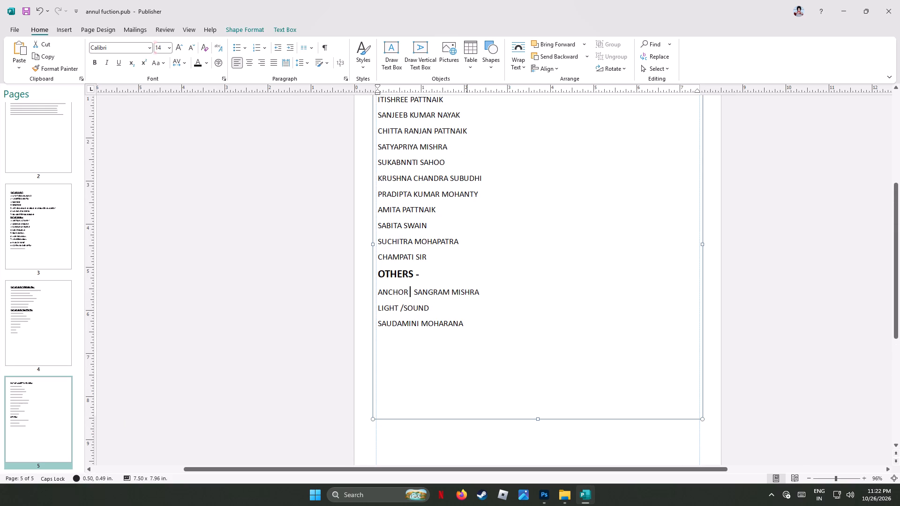
{"action": "key", "text": "BackSpace"}
{"action": "key", "text": "BackSpace"}
{"action": "key", "text": "BackSpace"}
{"action": "key", "text": "BackSpace"}
{"action": "key", "text": "BackSpace"}
{"action": "key", "text": "BackSpace"}
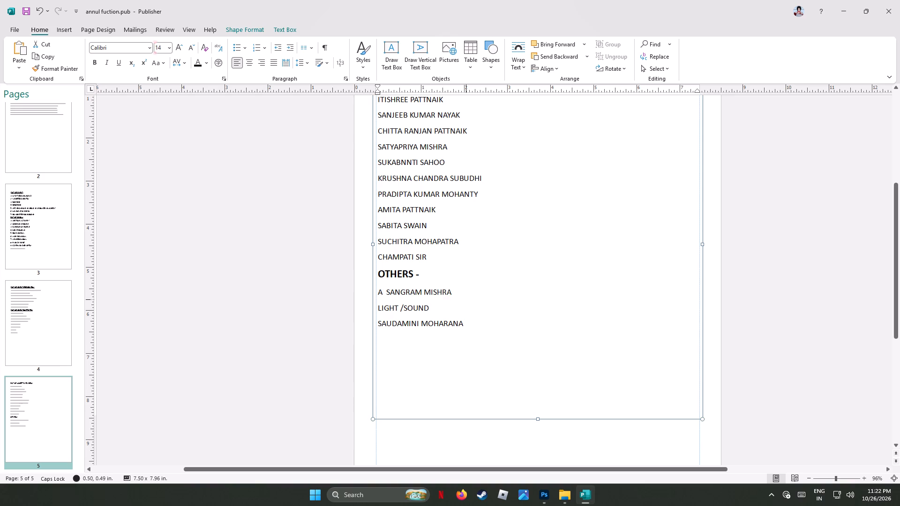
{"action": "key", "text": "BackSpace"}
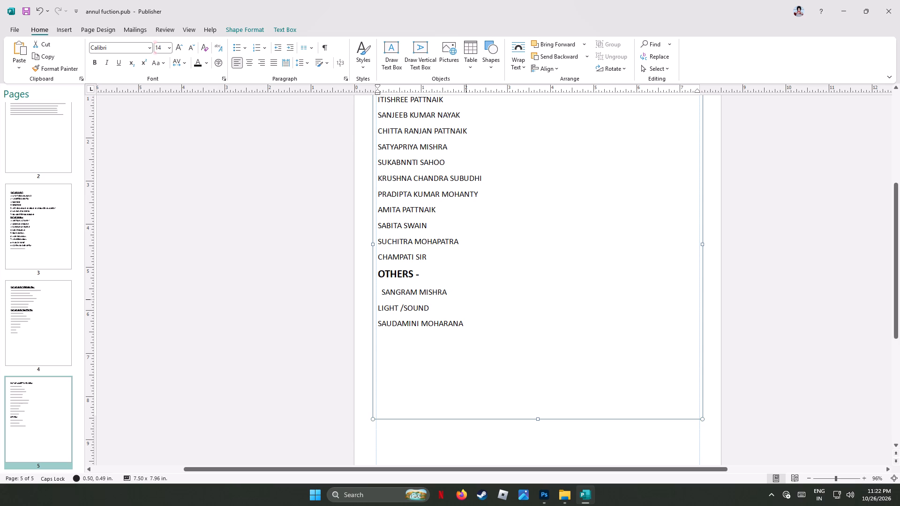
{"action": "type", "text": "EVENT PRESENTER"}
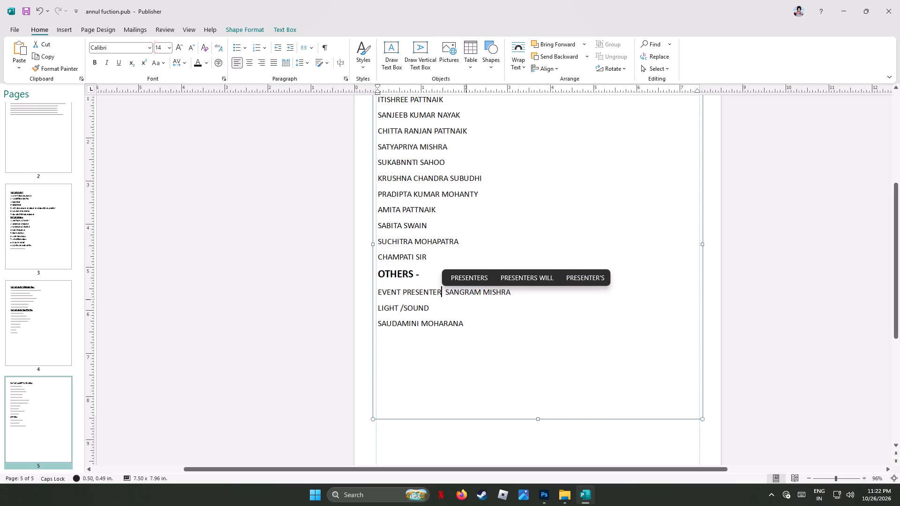
Prefix the EVENT PRESENTER entry under OTHERS with "1 - ".
{"action": "left_click", "coordinate": [378, 290]}
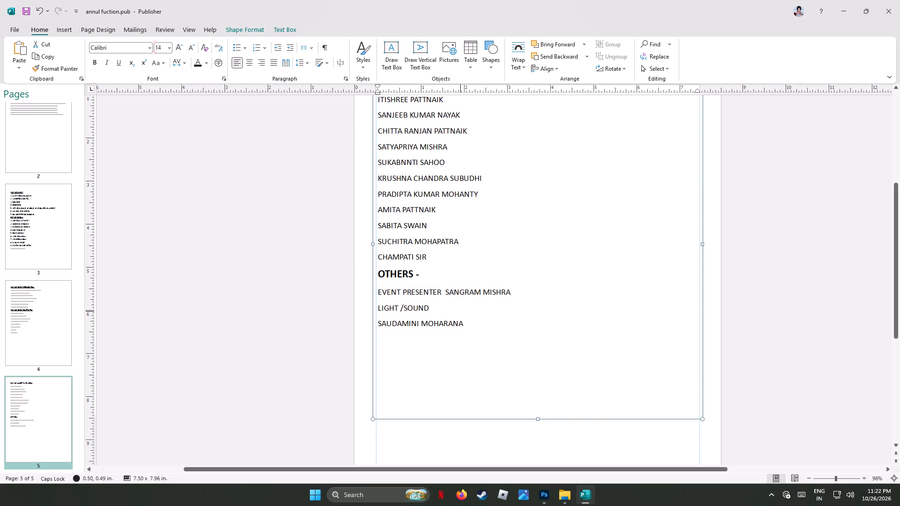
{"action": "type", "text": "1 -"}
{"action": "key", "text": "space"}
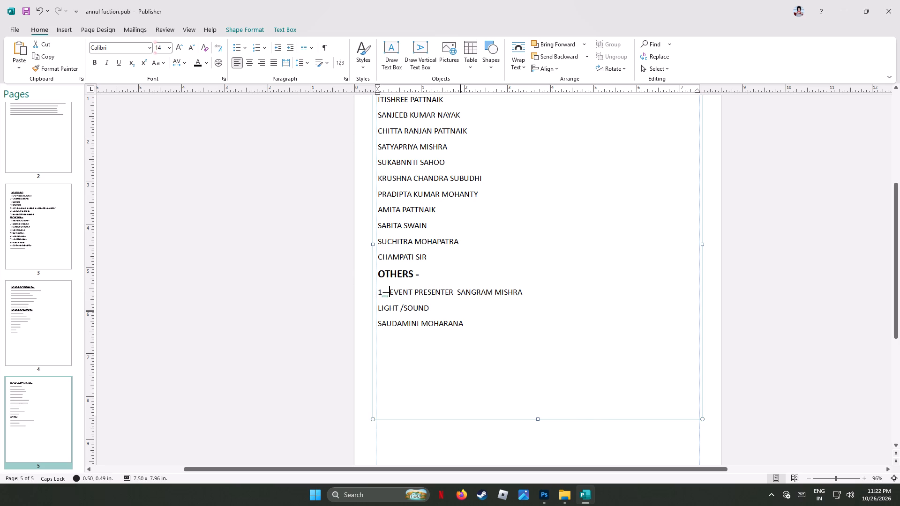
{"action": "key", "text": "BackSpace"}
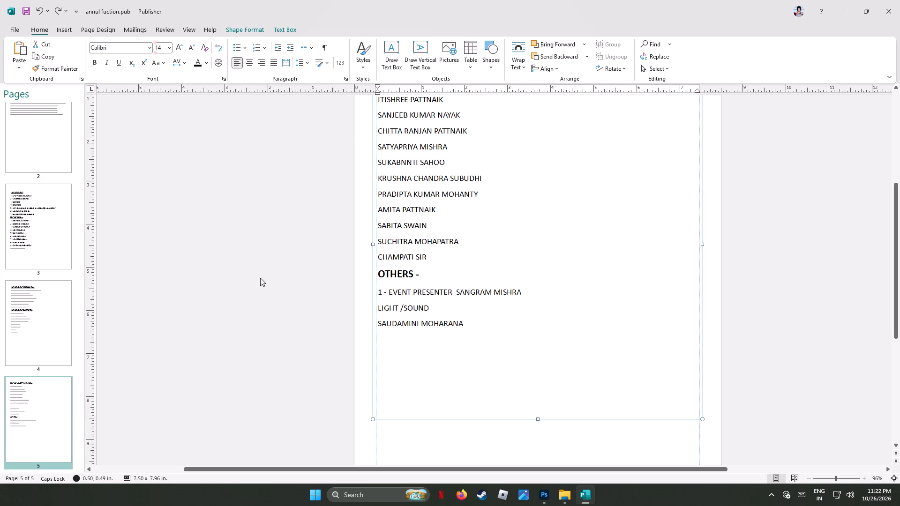
Prefix the LIGHT /SOUND entry under OTHERS with "2 - " and insert the responsible person's name before LIGHT /SOUND.
{"action": "left_click", "coordinate": [379, 308]}
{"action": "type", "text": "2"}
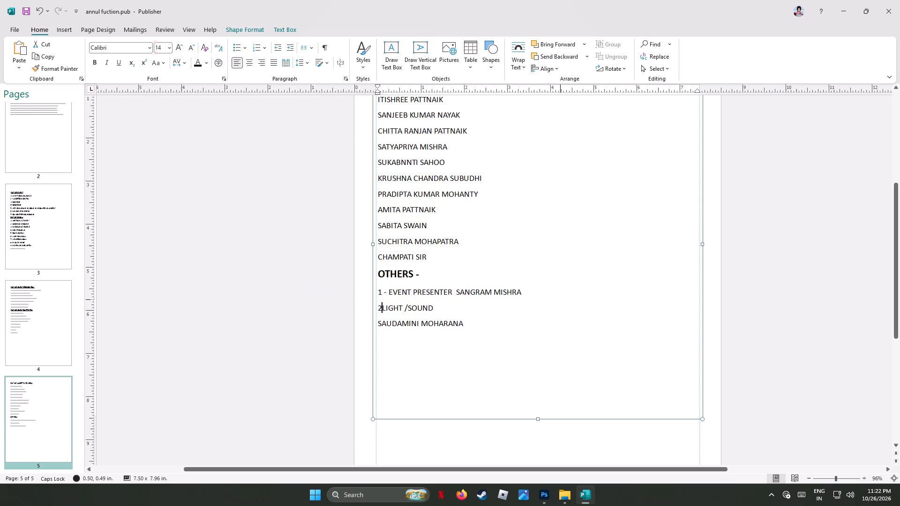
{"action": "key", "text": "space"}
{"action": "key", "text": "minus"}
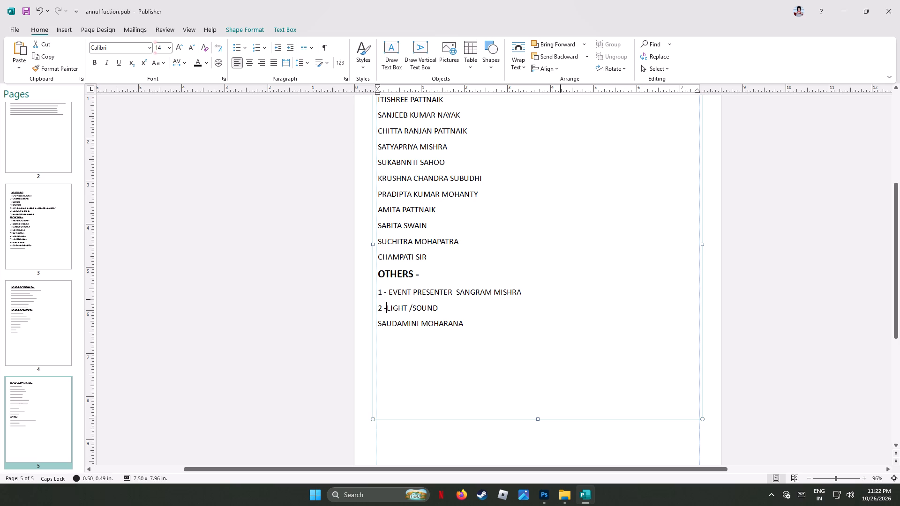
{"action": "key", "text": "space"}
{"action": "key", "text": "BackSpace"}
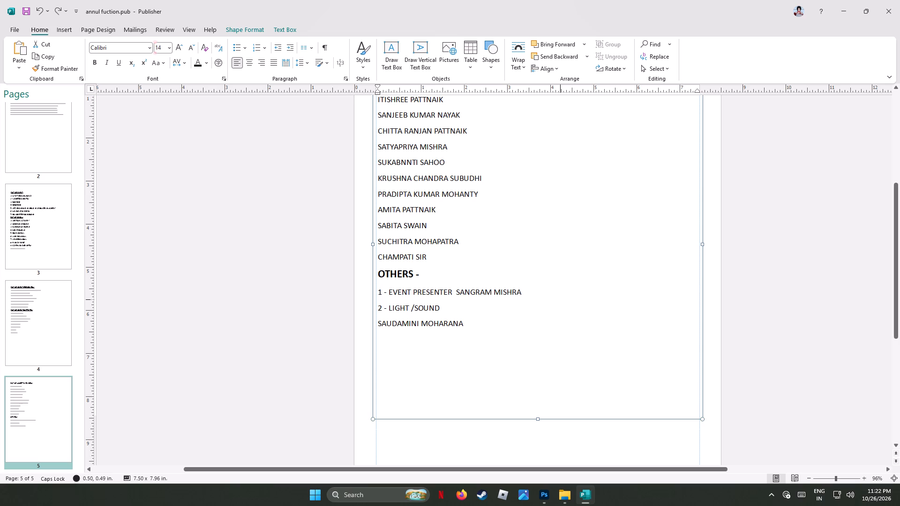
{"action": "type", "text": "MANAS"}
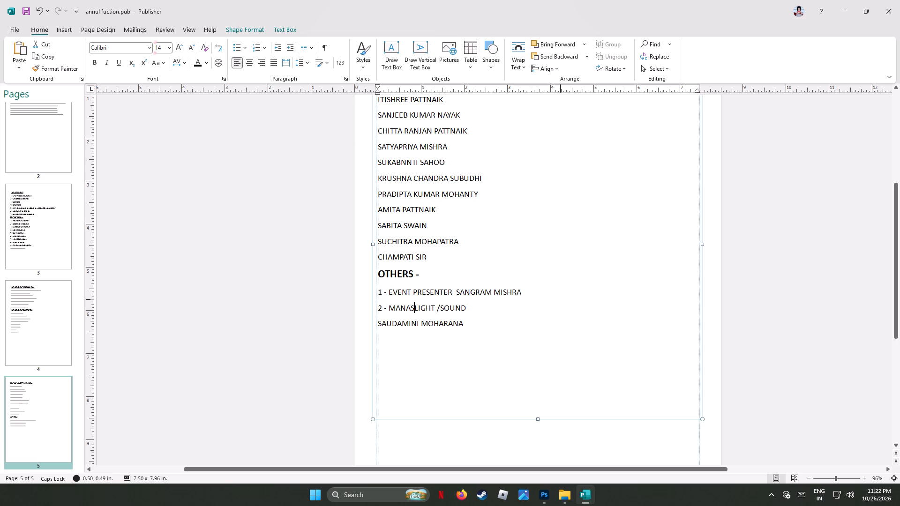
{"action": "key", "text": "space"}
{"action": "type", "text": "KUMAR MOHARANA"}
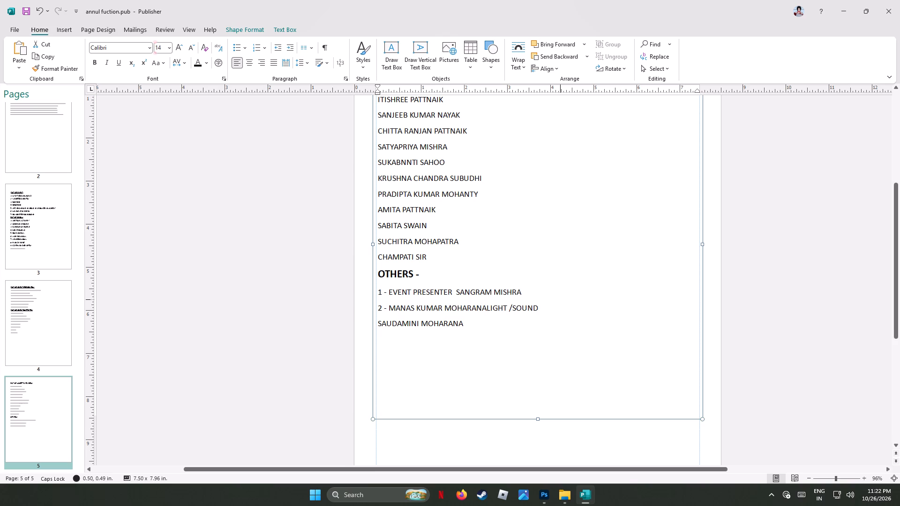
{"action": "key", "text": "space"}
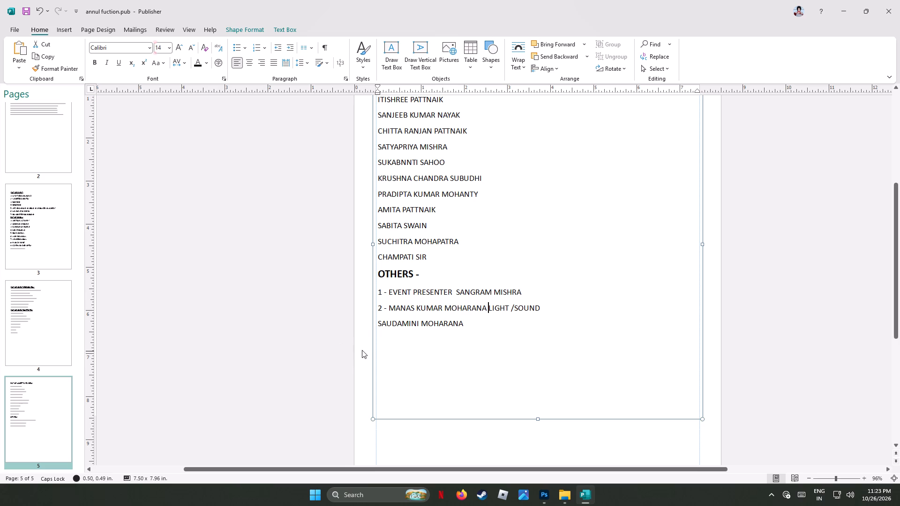
Prefix the third entry under OTHERS on page 5 with "3 - " and append CO WORKER after the name.
{"action": "left_click", "coordinate": [378, 323]}
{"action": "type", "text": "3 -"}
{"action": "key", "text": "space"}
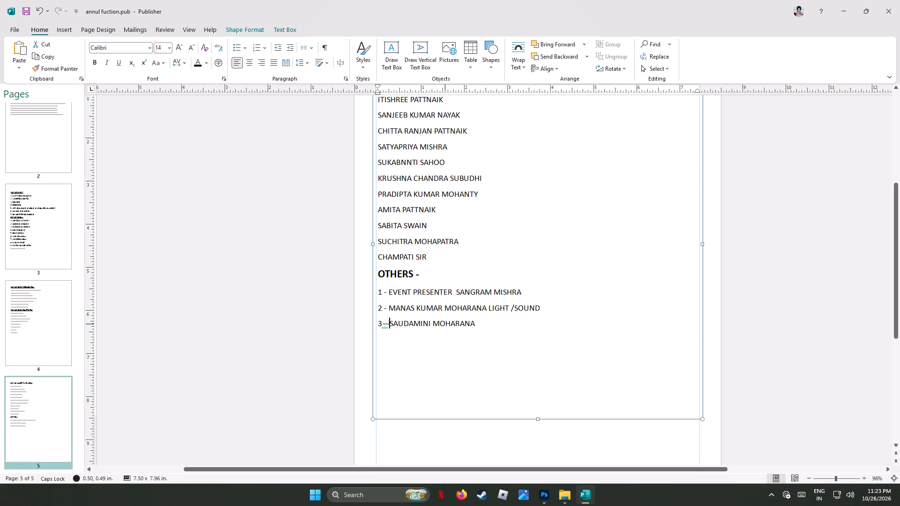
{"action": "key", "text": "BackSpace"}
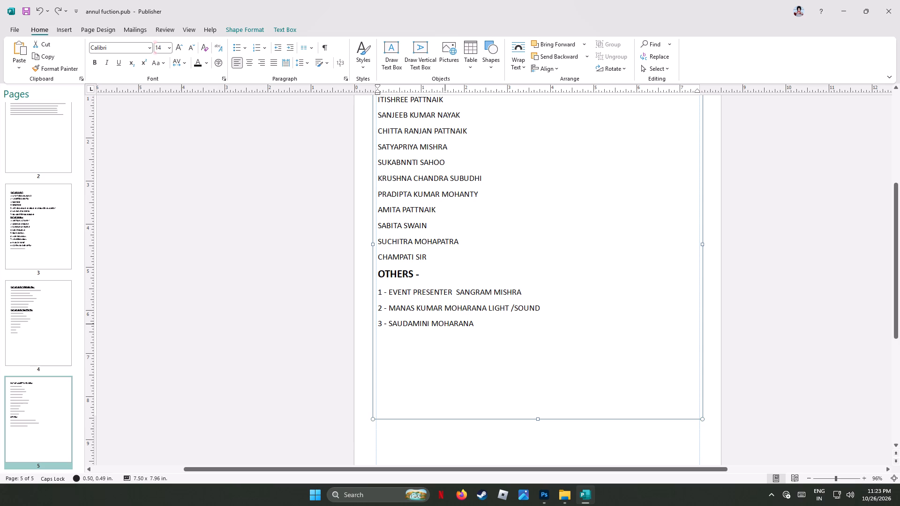
{"action": "left_click", "coordinate": [488, 325]}
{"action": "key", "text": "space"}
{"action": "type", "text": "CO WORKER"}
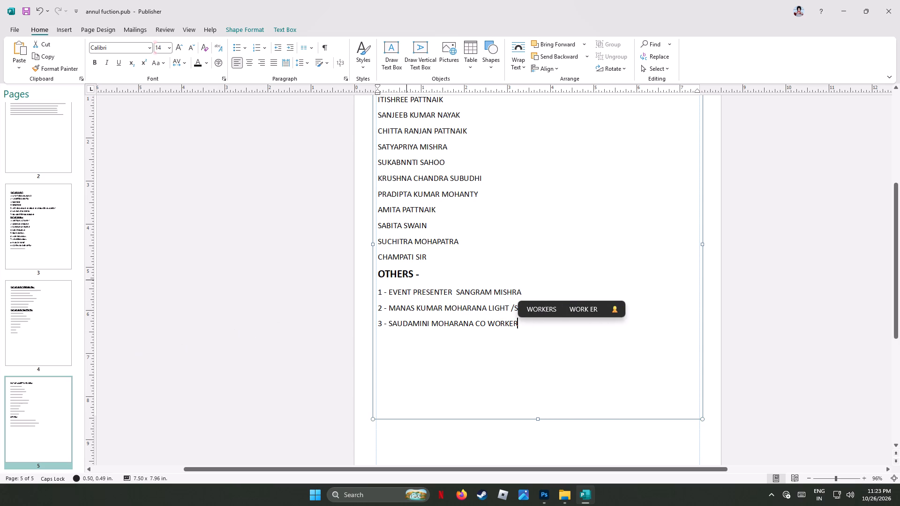
Underline the OTHERS and LIST OF SOCIETY MEMBERS headings on page 5.
{"action": "left_click_drag", "start_coordinate": [379, 274], "coordinate": [379, 274]}
{"action": "left_click_drag", "start_coordinate": [379, 274], "coordinate": [464, 268]}
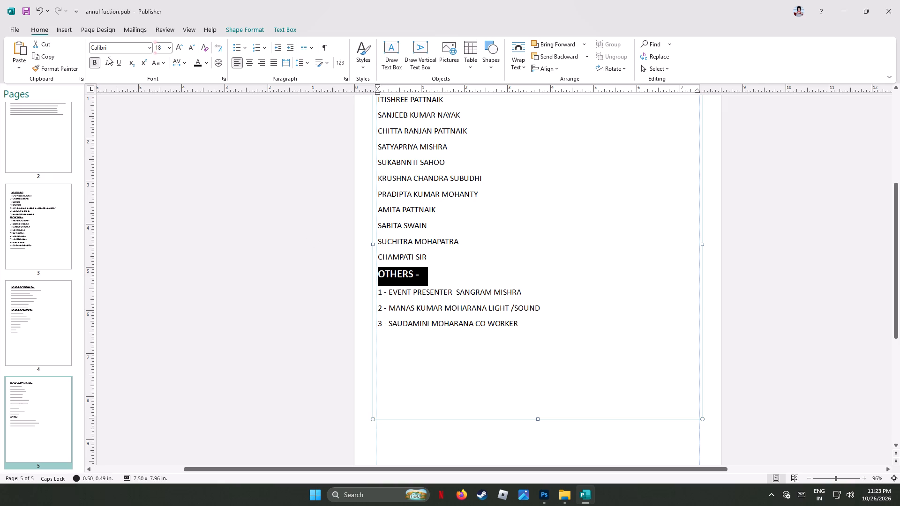
{"action": "left_click", "coordinate": [118, 61]}
{"action": "left_click", "coordinate": [525, 292]}
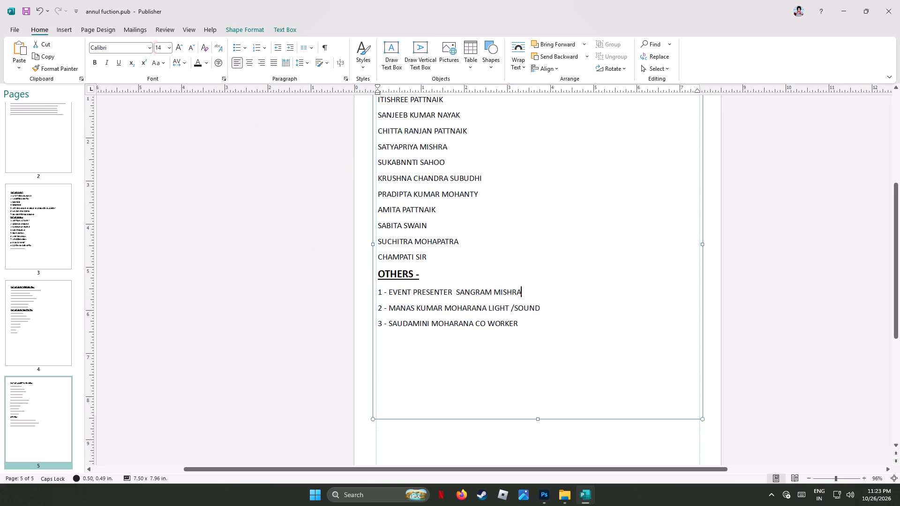
{"action": "scroll", "coordinate": [544, 251], "scroll_direction": "up", "scroll_amount": 8}
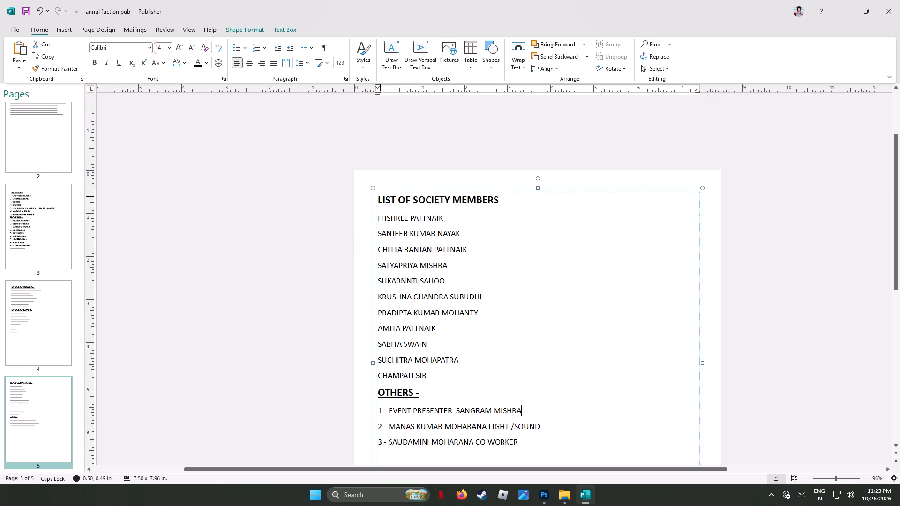
{"action": "left_click_drag", "start_coordinate": [379, 200], "coordinate": [441, 200]}
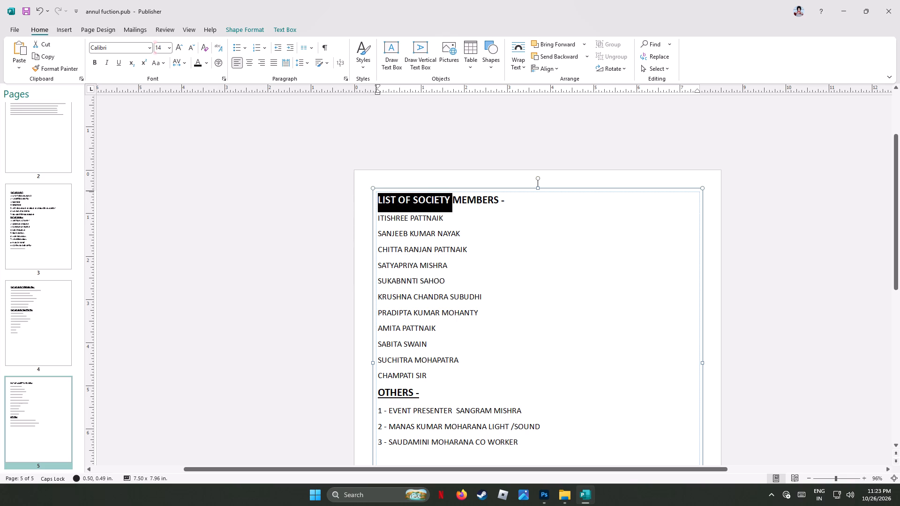
{"action": "left_click_drag", "start_coordinate": [441, 200], "coordinate": [531, 198]}
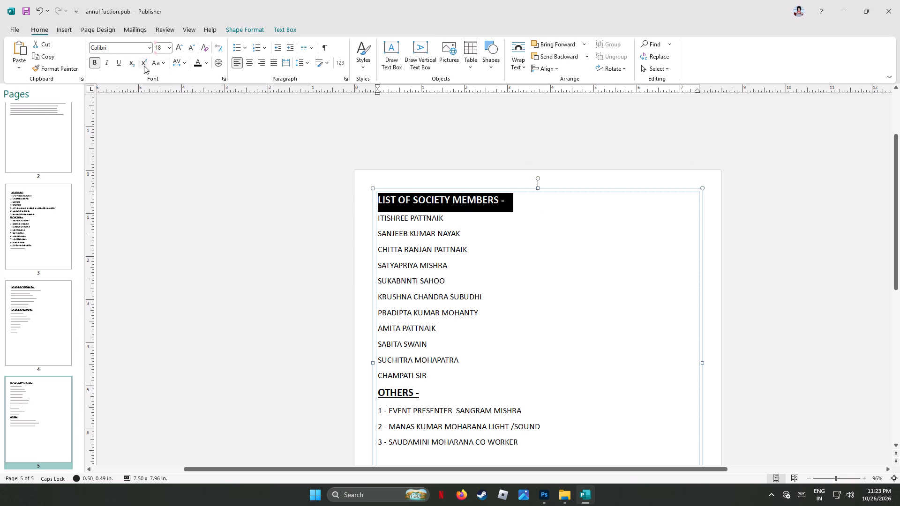
{"action": "left_click", "coordinate": [121, 65]}
{"action": "left_click", "coordinate": [461, 436]}
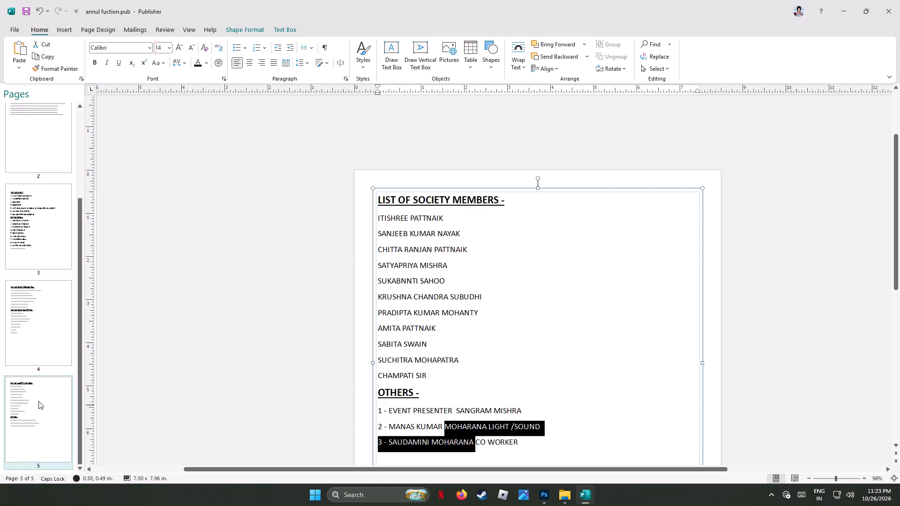
Delete the line naming the co-worker, light and sound person and event presenter beneath agenda item 19 on page 1.
{"action": "scroll", "coordinate": [42, 246], "scroll_direction": "up", "scroll_amount": 1}
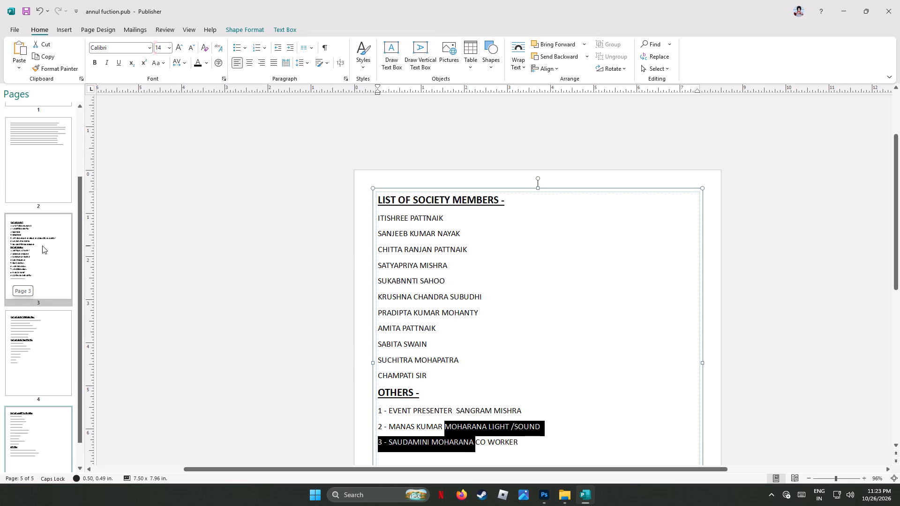
{"action": "scroll", "coordinate": [49, 142], "scroll_direction": "up", "scroll_amount": 3}
{"action": "scroll", "coordinate": [49, 142], "scroll_direction": "down", "scroll_amount": 2}
{"action": "scroll", "coordinate": [49, 142], "scroll_direction": "up", "scroll_amount": 2}
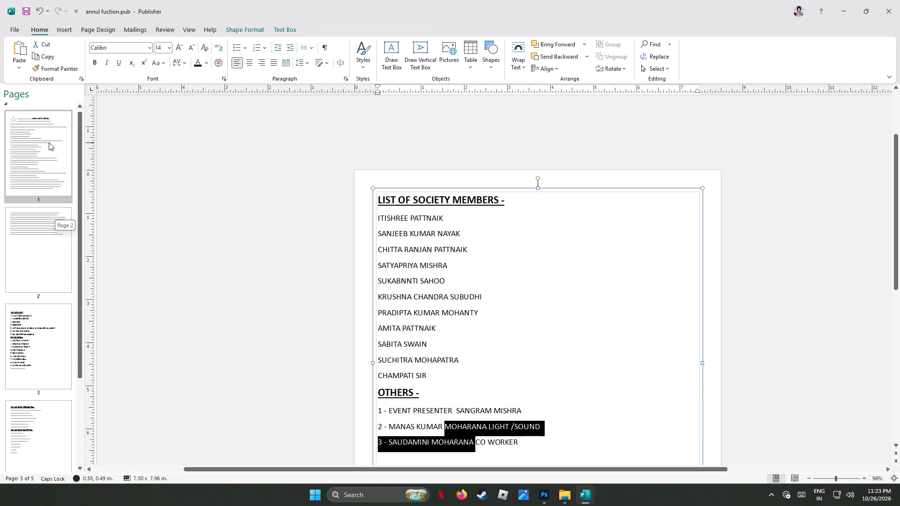
{"action": "left_click", "coordinate": [48, 142]}
{"action": "scroll", "coordinate": [689, 312], "scroll_direction": "down", "scroll_amount": 9}
{"action": "scroll", "coordinate": [696, 305], "scroll_direction": "up", "scroll_amount": 2}
{"action": "scroll", "coordinate": [696, 305], "scroll_direction": "down", "scroll_amount": 5}
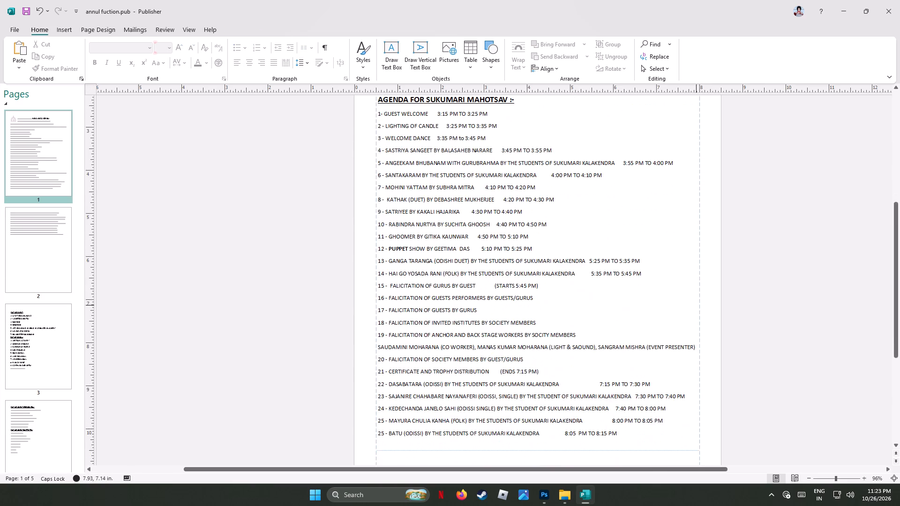
{"action": "scroll", "coordinate": [696, 304], "scroll_direction": "down", "scroll_amount": 3}
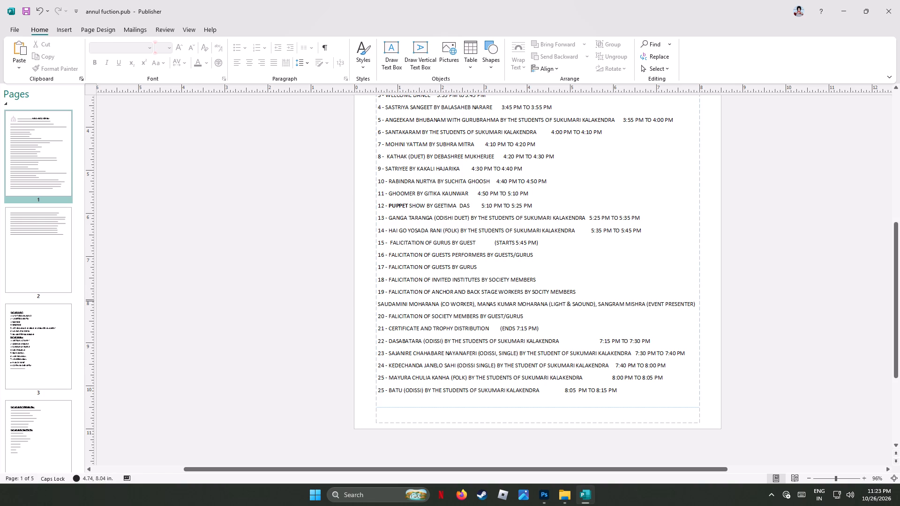
{"action": "left_click", "coordinate": [696, 302]}
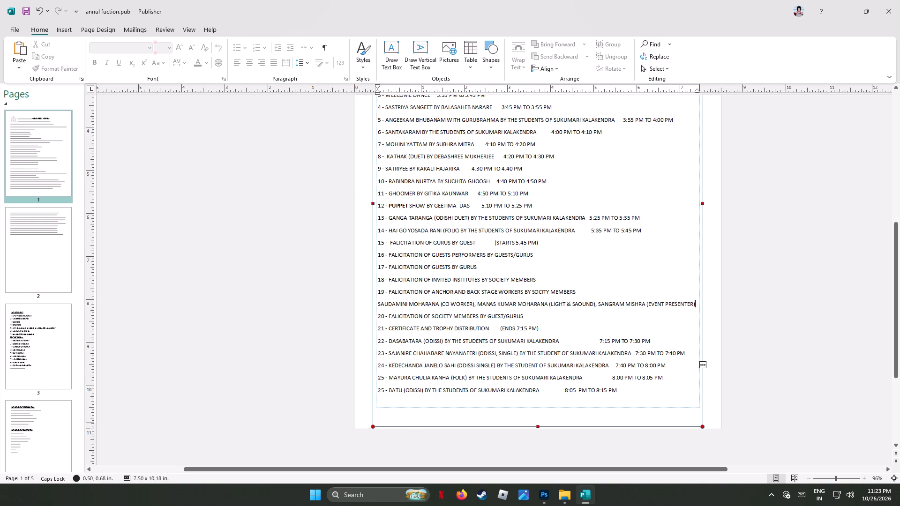
{"action": "key", "text": "BackSpace"}
{"action": "key", "text": "BackSpace"}
{"action": "key", "text": "BackSpace"}
{"action": "key", "text": "BackSpace"}
{"action": "key", "text": "BackSpace"}
{"action": "key", "text": "BackSpace"}
{"action": "key", "text": "BackSpace"}
{"action": "key", "text": "BackSpace"}
{"action": "key", "text": "BackSpace"}
{"action": "key", "text": "BackSpace"}
{"action": "key", "text": "BackSpace"}
{"action": "key", "text": "BackSpace"}
{"action": "key", "text": "BackSpace"}
{"action": "key", "text": "BackSpace"}
{"action": "key", "text": "BackSpace"}
{"action": "key", "text": "BackSpace"}
{"action": "key", "text": "BackSpace"}
{"action": "key", "text": "BackSpace"}
{"action": "key", "text": "BackSpace"}
{"action": "key", "text": "BackSpace"}
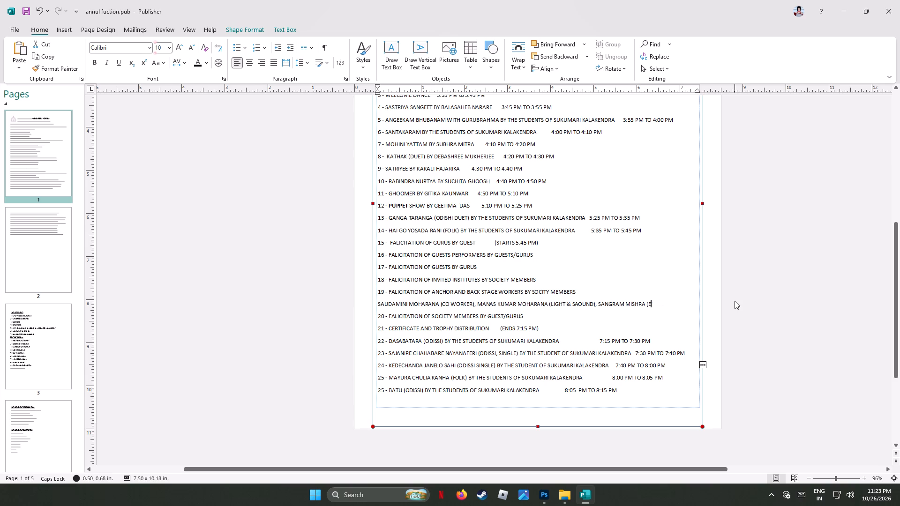
{"action": "key", "text": "BackSpace"}
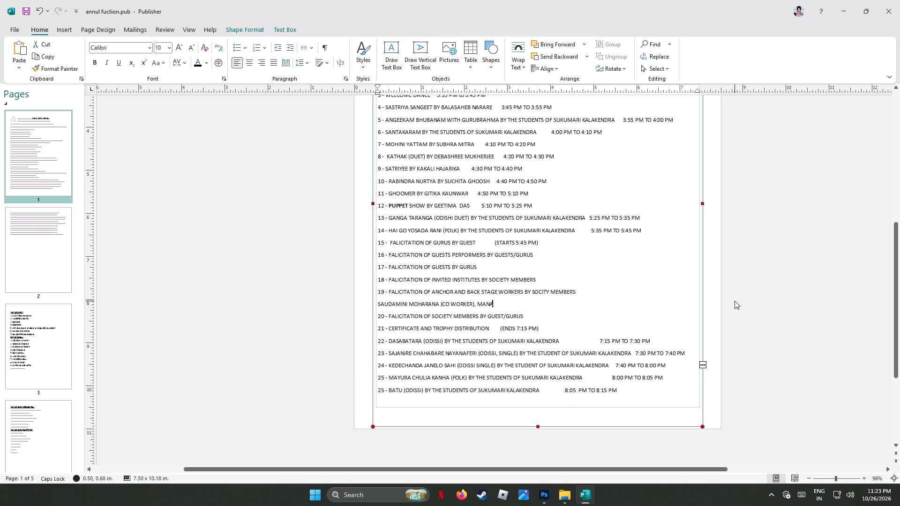
{"action": "key", "text": "BackSpace"}
{"action": "key", "text": "BackSpace"}
{"action": "key", "text": "BackSpace"}
{"action": "key", "text": "BackSpace"}
{"action": "key", "text": "BackSpace"}
{"action": "key", "text": "BackSpace"}
{"action": "key", "text": "BackSpace"}
{"action": "key", "text": "BackSpace"}
{"action": "key", "text": "BackSpace"}
{"action": "key", "text": "BackSpace"}
{"action": "key", "text": "BackSpace"}
{"action": "key", "text": "BackSpace"}
{"action": "key", "text": "BackSpace"}
{"action": "key", "text": "BackSpace"}
{"action": "key", "text": "BackSpace"}
{"action": "key", "text": "BackSpace"}
{"action": "key", "text": "BackSpace"}
{"action": "key", "text": "BackSpace"}
{"action": "key", "text": "BackSpace"}
{"action": "key", "text": "BackSpace"}
{"action": "key", "text": "BackSpace"}
{"action": "key", "text": "BackSpace"}
{"action": "key", "text": "BackSpace"}
{"action": "key", "text": "BackSpace"}
{"action": "key", "text": "BackSpace"}
{"action": "key", "text": "BackSpace"}
{"action": "key", "text": "BackSpace"}
{"action": "key", "text": "BackSpace"}
{"action": "key", "text": "BackSpace"}
{"action": "key", "text": "BackSpace"}
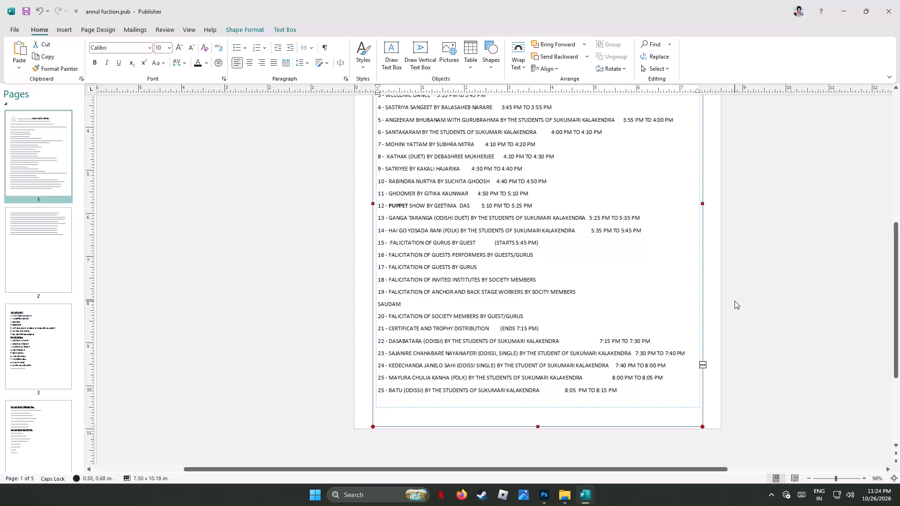
{"action": "key", "text": "BackSpace"}
{"action": "key", "text": "BackSpace"}
{"action": "key", "text": "BackSpace"}
{"action": "key", "text": "BackSpace"}
{"action": "key", "text": "BackSpace"}
{"action": "key", "text": "BackSpace"}
{"action": "key", "text": "BackSpace"}
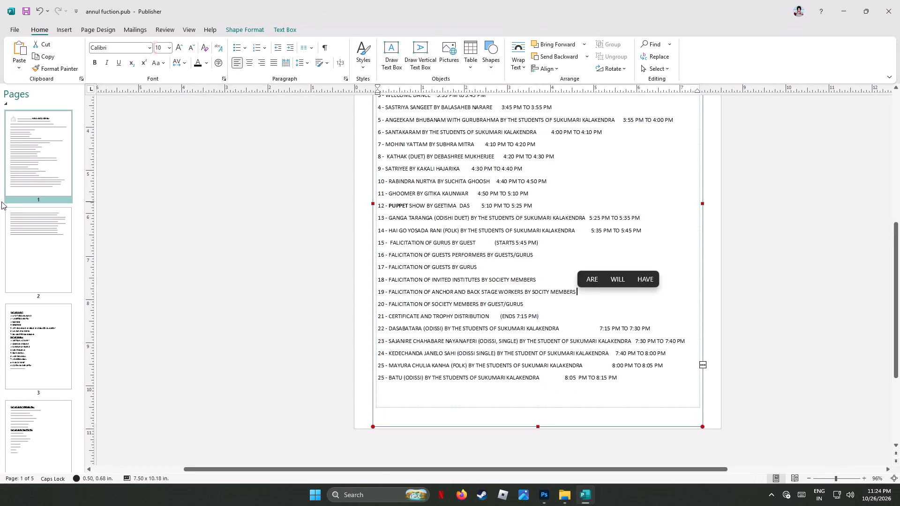
Correct the first name in entry 5 of LIST OF GUEST on page 3 by inserting SRIM before ANTA.
{"action": "left_click", "coordinate": [44, 433]}
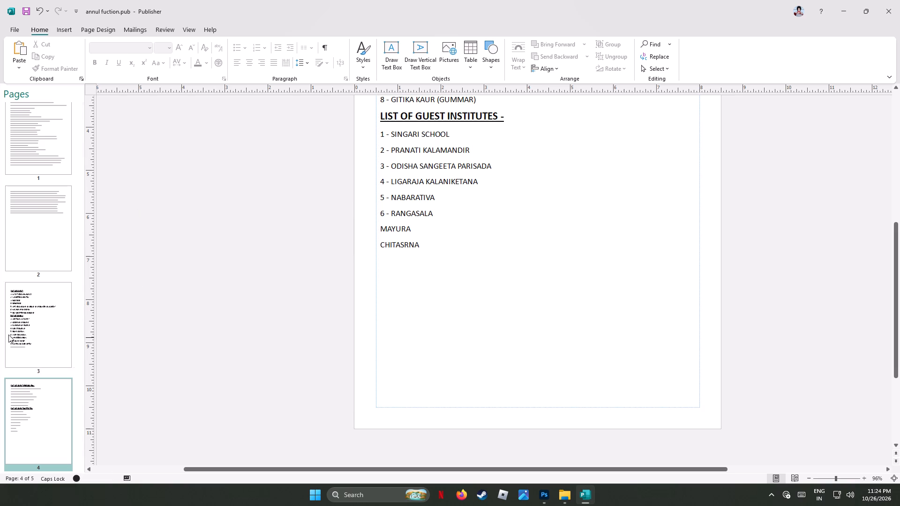
{"action": "left_click", "coordinate": [43, 310]}
{"action": "scroll", "coordinate": [668, 305], "scroll_direction": "up", "scroll_amount": 3}
{"action": "scroll", "coordinate": [668, 303], "scroll_direction": "down", "scroll_amount": 1}
{"action": "scroll", "coordinate": [668, 303], "scroll_direction": "up", "scroll_amount": 12}
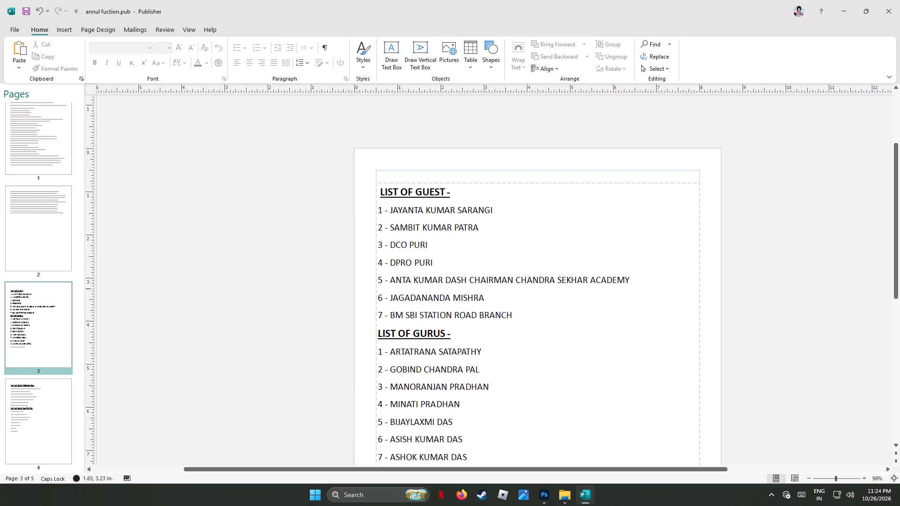
{"action": "left_click", "coordinate": [390, 279]}
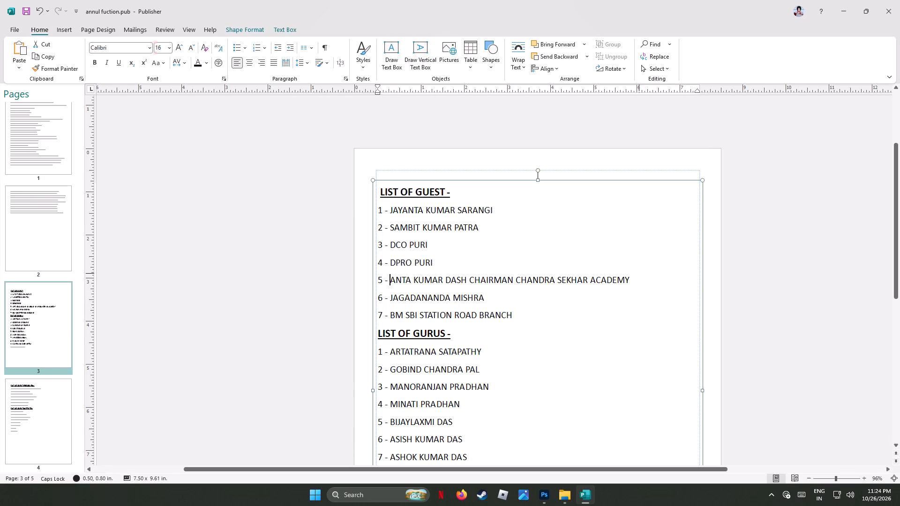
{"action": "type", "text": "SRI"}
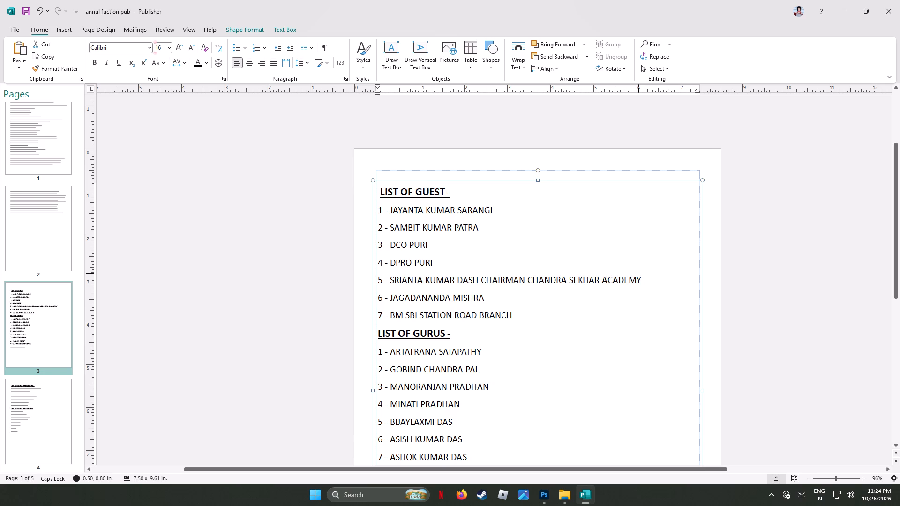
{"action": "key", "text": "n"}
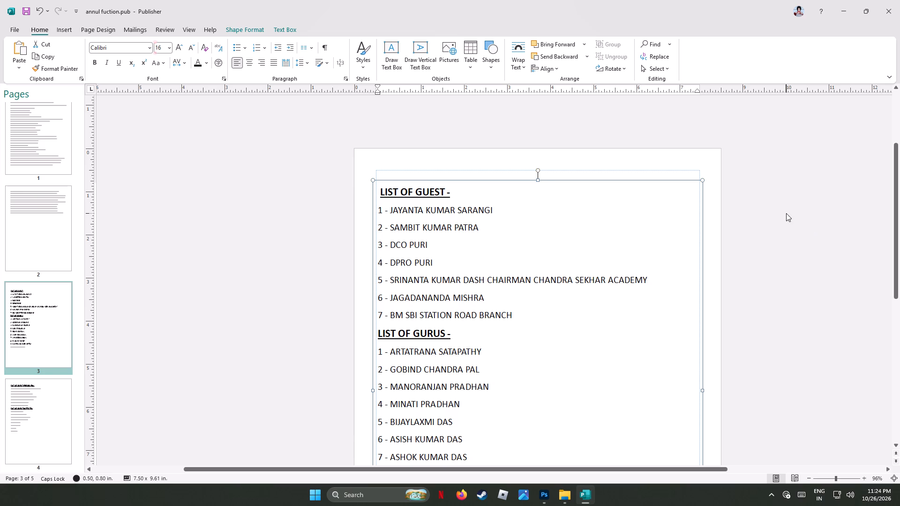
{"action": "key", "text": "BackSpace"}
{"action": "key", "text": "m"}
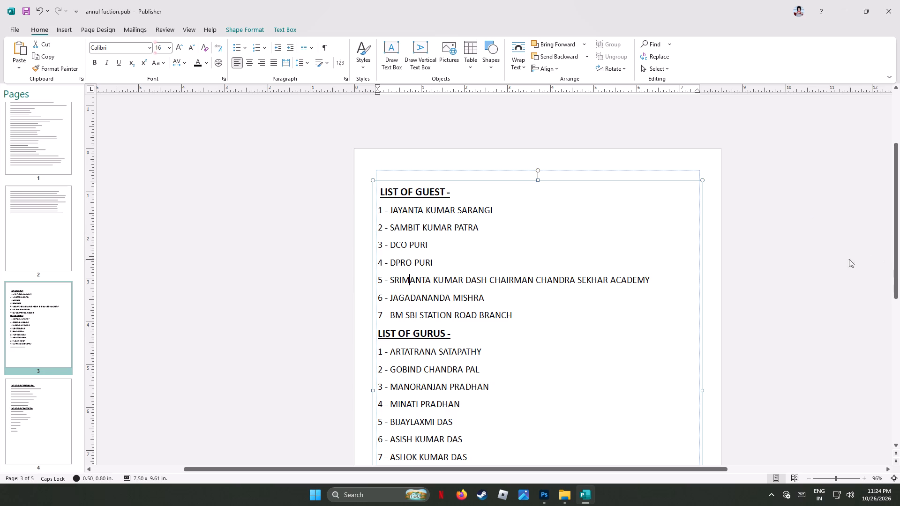
Append "/SECRETARYINDIJAPANESE FRIENDSHIP CENTER" to the end of entry 5 in LIST OF GUEST on page 3.
{"action": "left_click", "coordinate": [649, 278]}
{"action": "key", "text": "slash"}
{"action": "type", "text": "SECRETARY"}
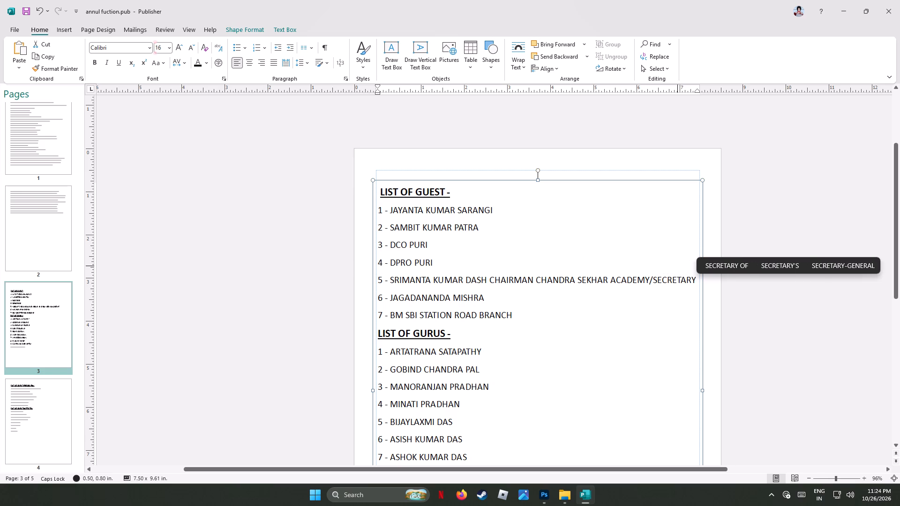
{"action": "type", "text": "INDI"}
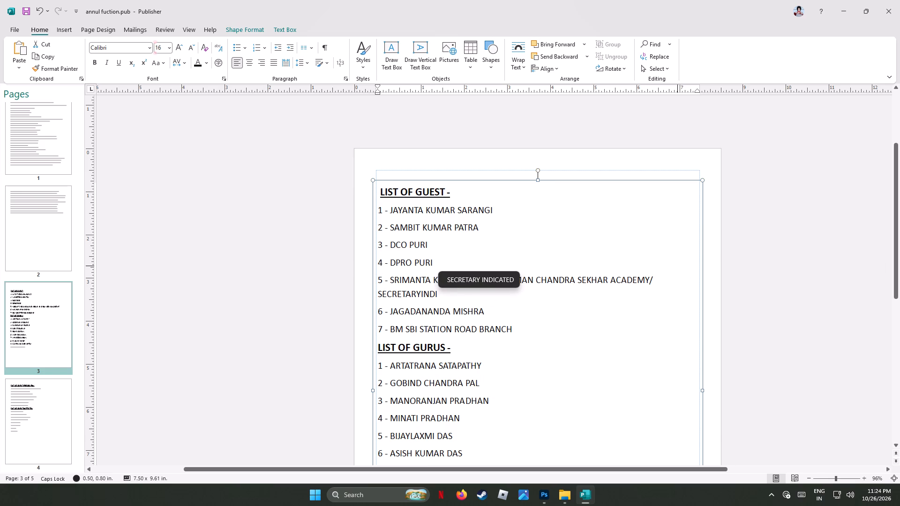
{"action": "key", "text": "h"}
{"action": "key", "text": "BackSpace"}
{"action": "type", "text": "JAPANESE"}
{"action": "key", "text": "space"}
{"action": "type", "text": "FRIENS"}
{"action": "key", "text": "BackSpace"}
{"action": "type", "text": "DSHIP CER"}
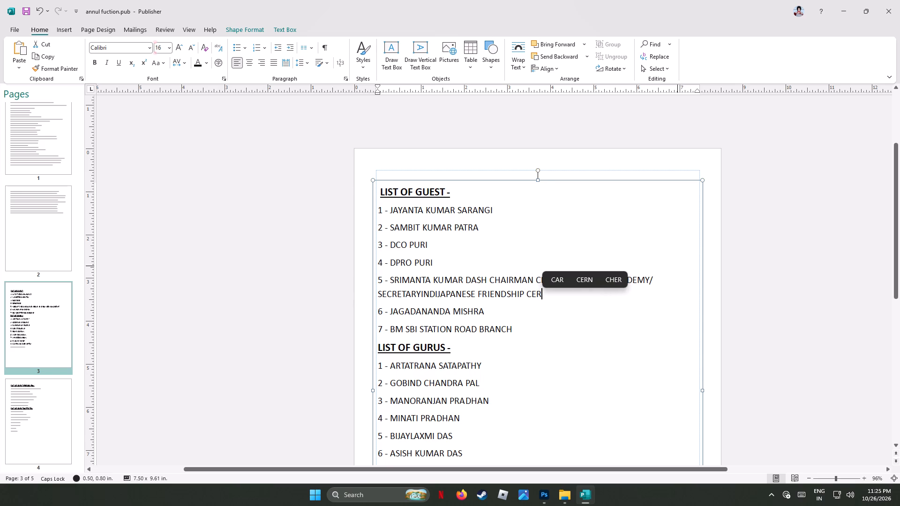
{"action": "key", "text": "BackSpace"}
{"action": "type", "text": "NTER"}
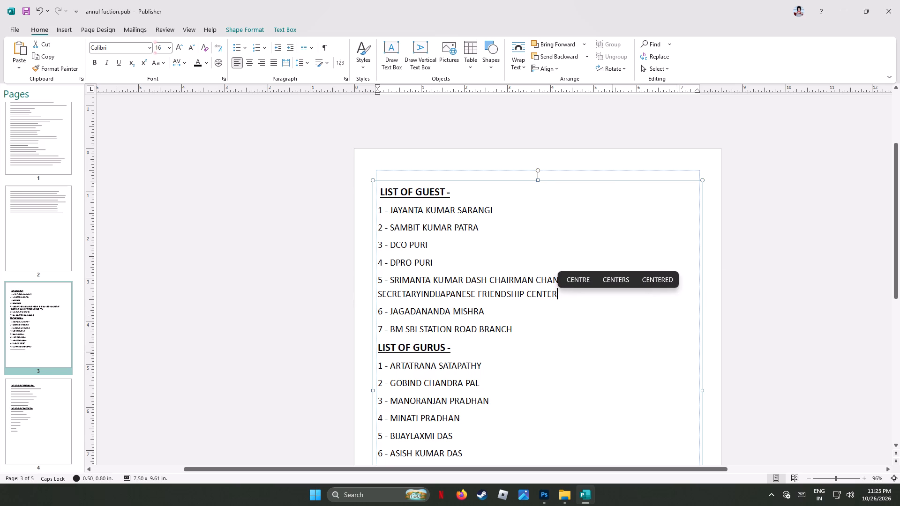
{"action": "left_click", "coordinate": [610, 353]}
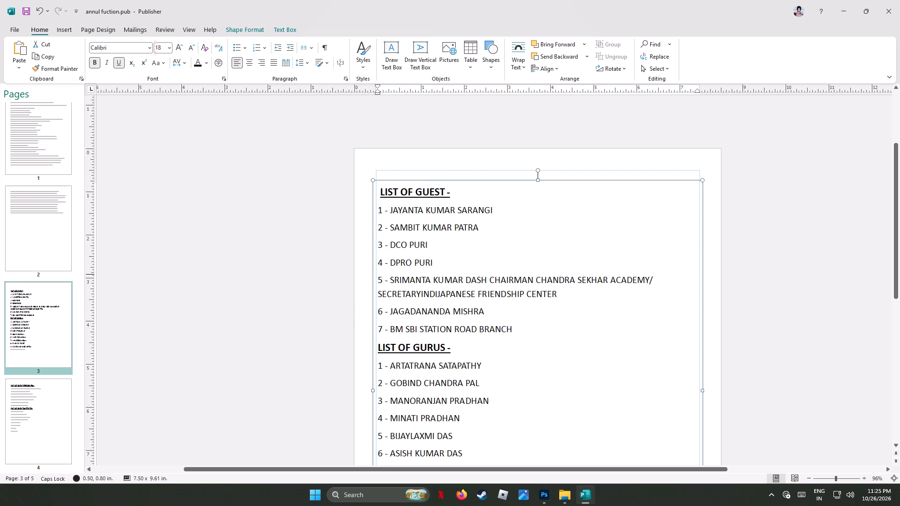
Insert a space after the slash and another between SECRETARY and INDIJAPANESE in guest entry 5.
{"action": "left_click", "coordinate": [378, 295]}
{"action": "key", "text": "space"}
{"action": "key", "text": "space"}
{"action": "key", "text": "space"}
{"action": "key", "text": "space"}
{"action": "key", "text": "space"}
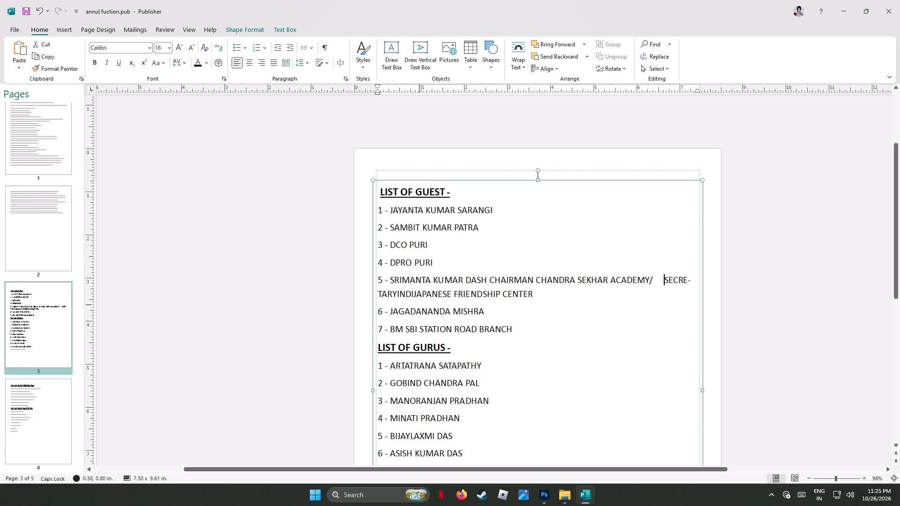
{"action": "key", "text": "BackSpace"}
{"action": "key", "text": "BackSpace"}
{"action": "key", "text": "BackSpace"}
{"action": "key", "text": "BackSpace"}
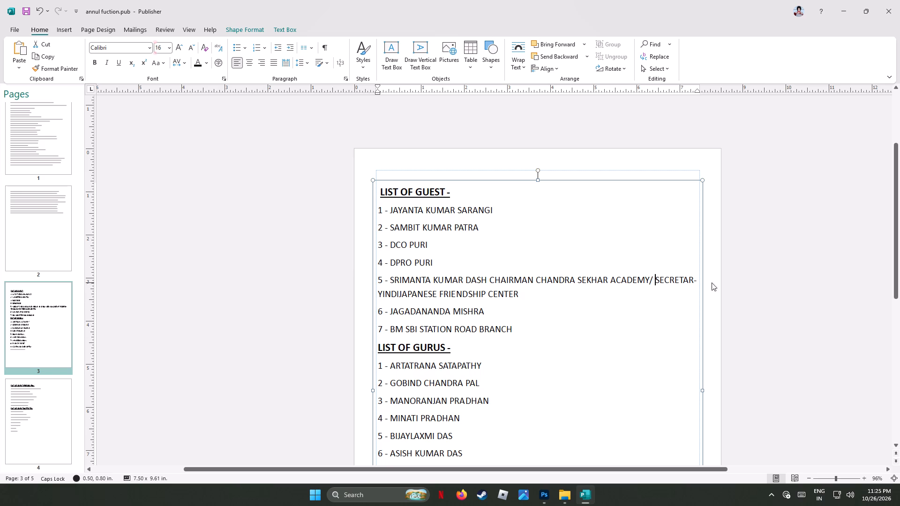
{"action": "left_click", "coordinate": [382, 293]}
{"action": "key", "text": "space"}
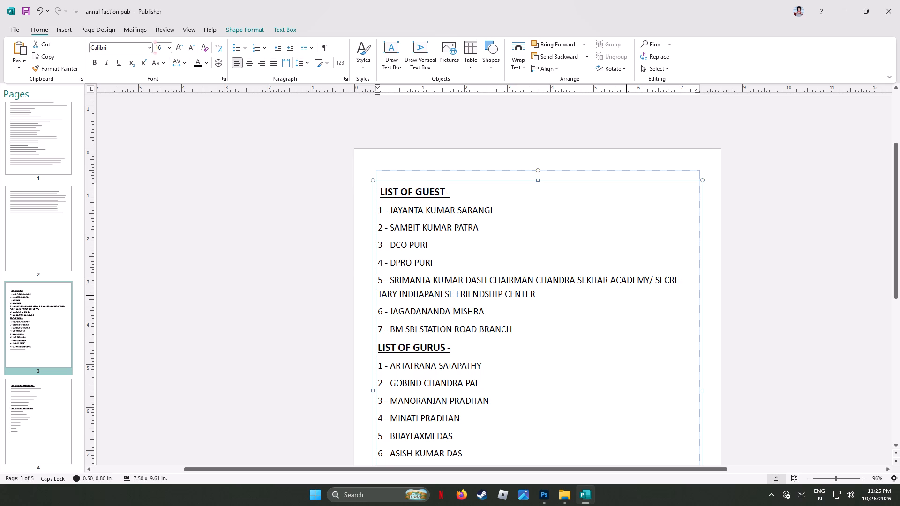
Move SECRETARY INDIJAPANESE FRIENDSHIP CENTER onto its own line and indent it with spaces until it sits beneath CHAIRMAN CHANDRA SEKHAR ACADEMY.
{"action": "left_click", "coordinate": [656, 278]}
{"action": "key", "text": "Return"}
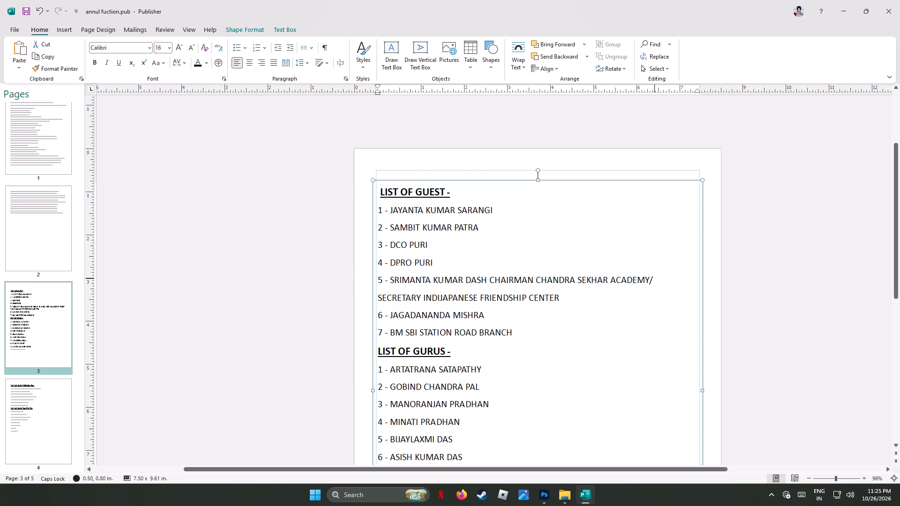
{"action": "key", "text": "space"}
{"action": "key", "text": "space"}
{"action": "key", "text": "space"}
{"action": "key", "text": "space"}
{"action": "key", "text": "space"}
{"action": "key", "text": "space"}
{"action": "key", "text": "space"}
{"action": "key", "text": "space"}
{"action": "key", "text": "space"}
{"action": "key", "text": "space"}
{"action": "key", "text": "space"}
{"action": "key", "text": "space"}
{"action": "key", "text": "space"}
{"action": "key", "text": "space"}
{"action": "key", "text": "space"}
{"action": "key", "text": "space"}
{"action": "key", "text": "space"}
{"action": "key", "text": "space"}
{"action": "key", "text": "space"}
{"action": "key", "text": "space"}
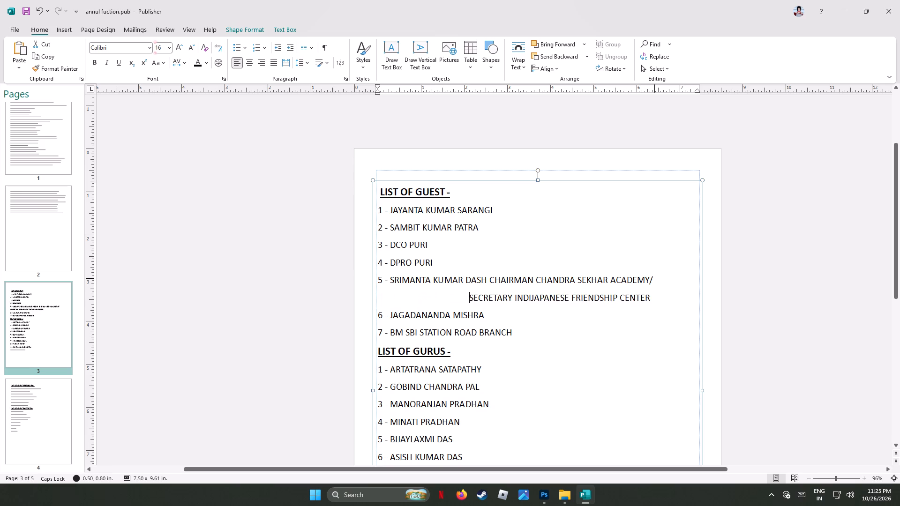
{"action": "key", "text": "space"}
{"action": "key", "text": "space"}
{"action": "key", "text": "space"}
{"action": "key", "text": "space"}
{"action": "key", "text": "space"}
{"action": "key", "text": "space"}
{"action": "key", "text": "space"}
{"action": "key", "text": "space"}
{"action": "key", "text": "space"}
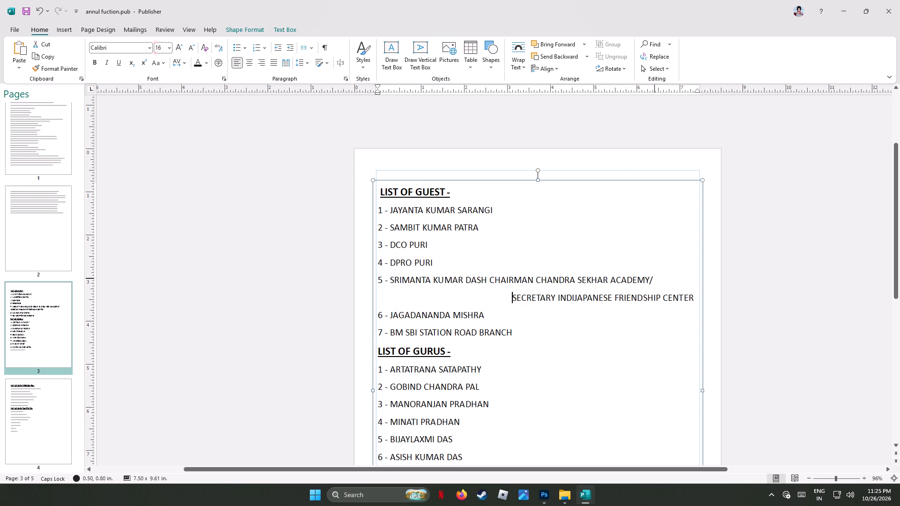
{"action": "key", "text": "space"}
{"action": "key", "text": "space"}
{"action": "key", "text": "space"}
{"action": "key", "text": "BackSpace"}
{"action": "key", "text": "BackSpace"}
{"action": "key", "text": "BackSpace"}
Review the guest and guru lists on page 3 and the guest performer and institute lists on page 4.
{"action": "scroll", "coordinate": [544, 368], "scroll_direction": "down", "scroll_amount": 2}
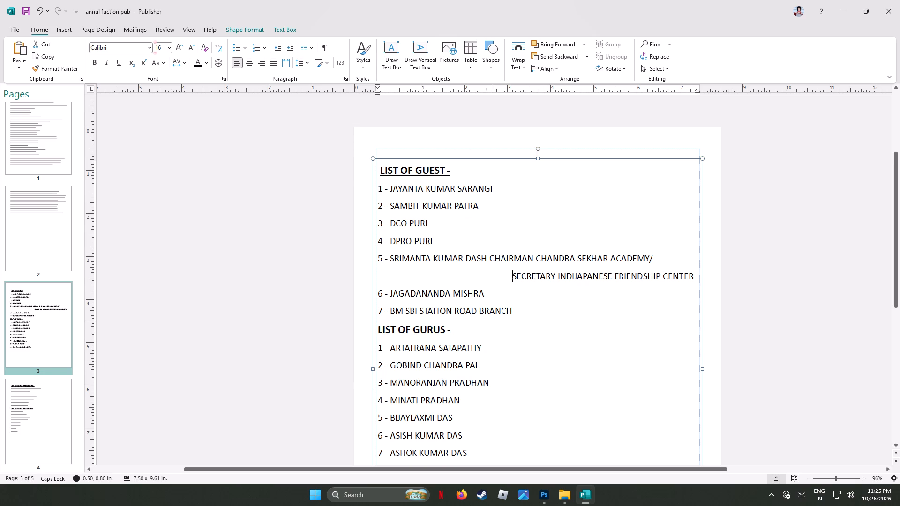
{"action": "scroll", "coordinate": [600, 320], "scroll_direction": "down", "scroll_amount": 3}
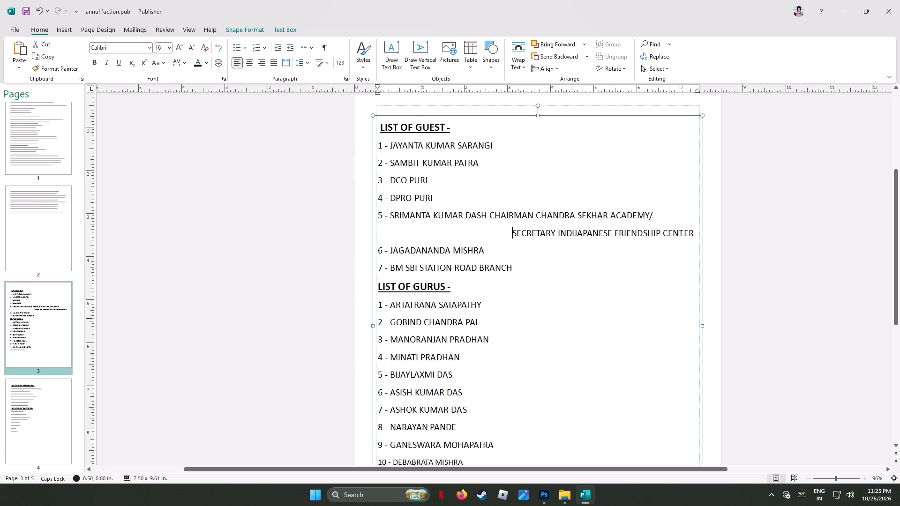
{"action": "scroll", "coordinate": [611, 301], "scroll_direction": "down", "scroll_amount": 4}
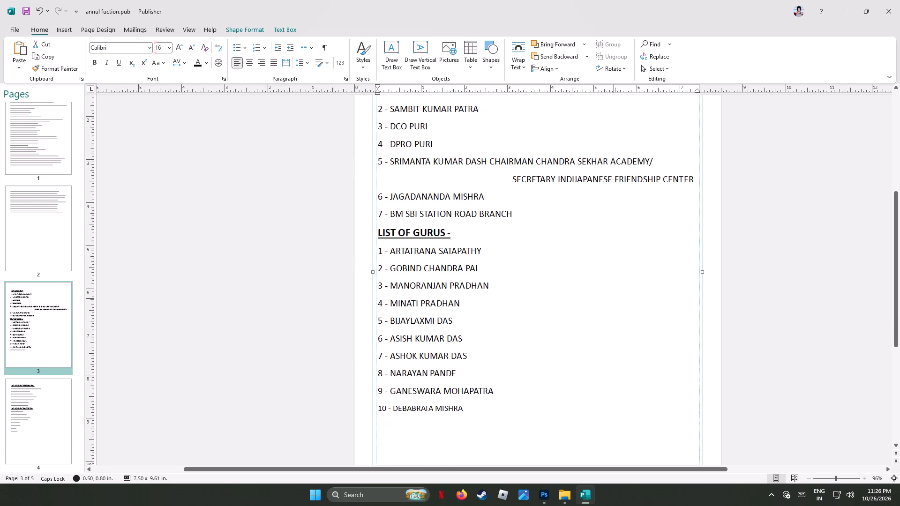
{"action": "left_click", "coordinate": [43, 412]}
{"action": "scroll", "coordinate": [690, 273], "scroll_direction": "up", "scroll_amount": 6}
{"action": "scroll", "coordinate": [691, 273], "scroll_direction": "down", "scroll_amount": 2}
{"action": "scroll", "coordinate": [691, 273], "scroll_direction": "up", "scroll_amount": 1}
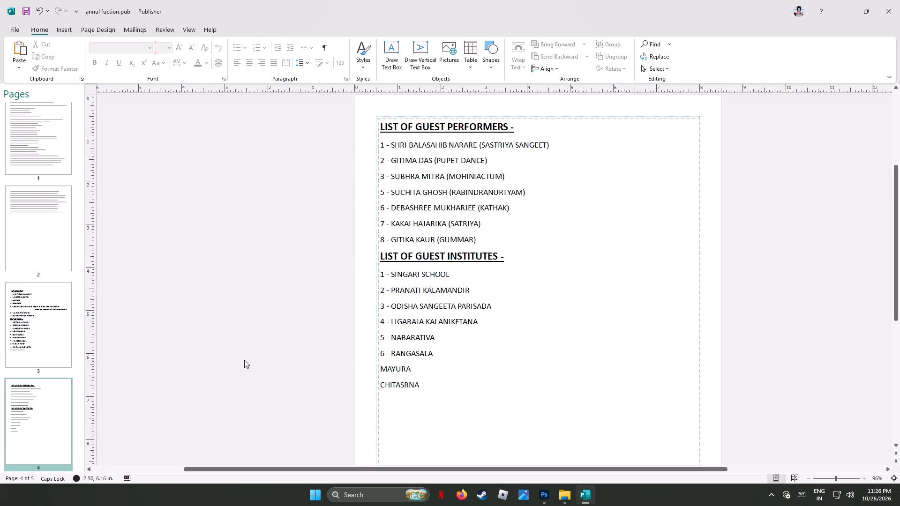
{"action": "left_click_drag", "start_coordinate": [897, 241], "coordinate": [895, 273]}
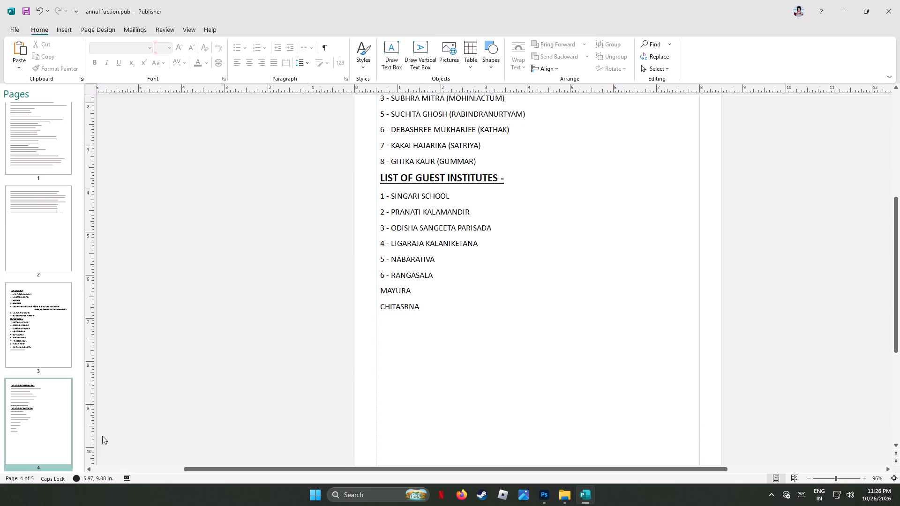
{"action": "left_click", "coordinate": [52, 412]}
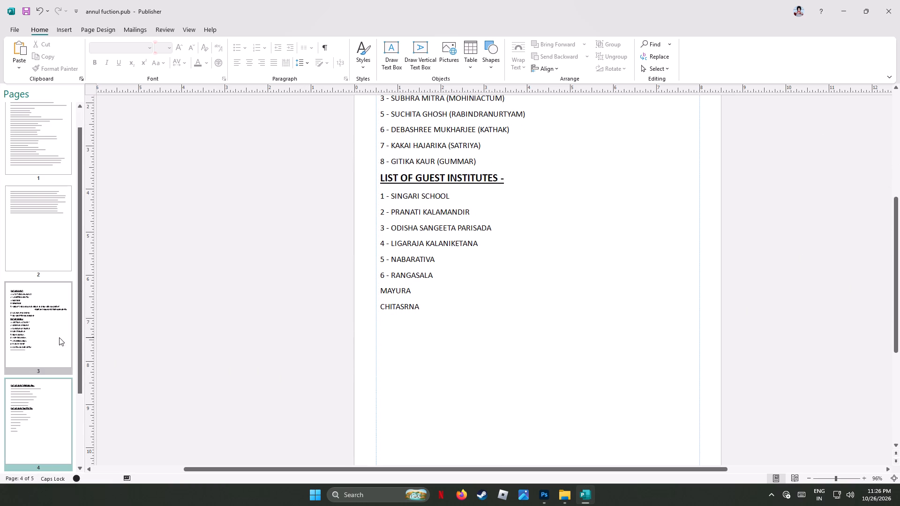
Prefix the first entry under LIST OF SOCIETY MEMBERS on page 5 with "1 - ".
{"action": "left_click_drag", "start_coordinate": [80, 383], "coordinate": [82, 428]}
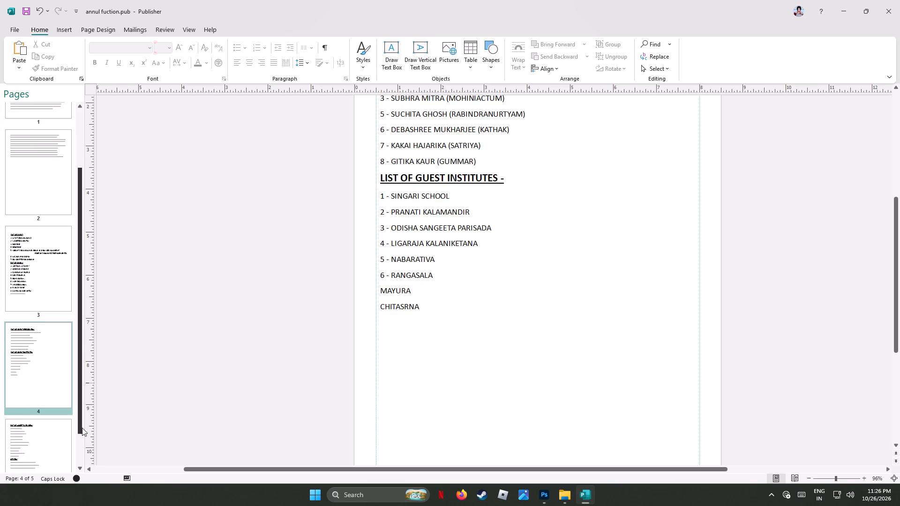
{"action": "left_click_drag", "start_coordinate": [82, 428], "coordinate": [77, 446]}
{"action": "left_click", "coordinate": [30, 429]}
{"action": "scroll", "coordinate": [661, 286], "scroll_direction": "up", "scroll_amount": 1}
{"action": "scroll", "coordinate": [661, 285], "scroll_direction": "down", "scroll_amount": 2}
{"action": "scroll", "coordinate": [660, 284], "scroll_direction": "up", "scroll_amount": 7}
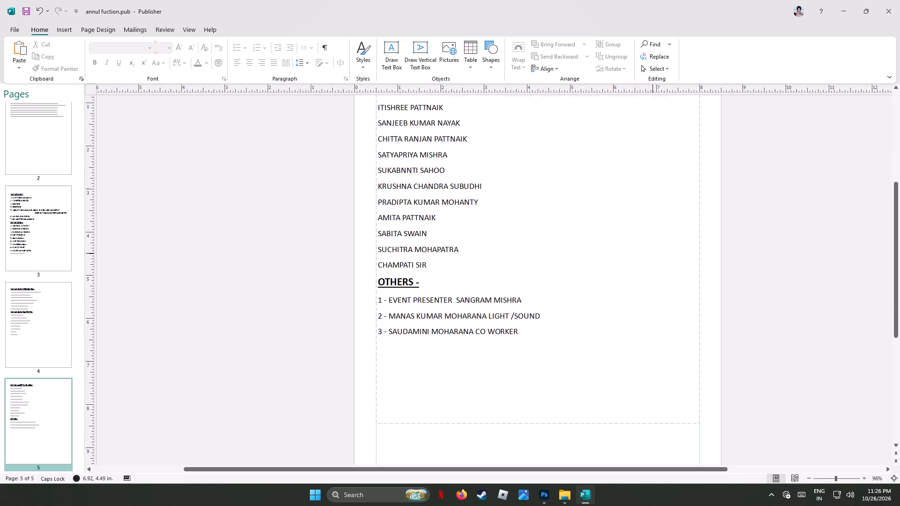
{"action": "scroll", "coordinate": [652, 253], "scroll_direction": "up", "scroll_amount": 1}
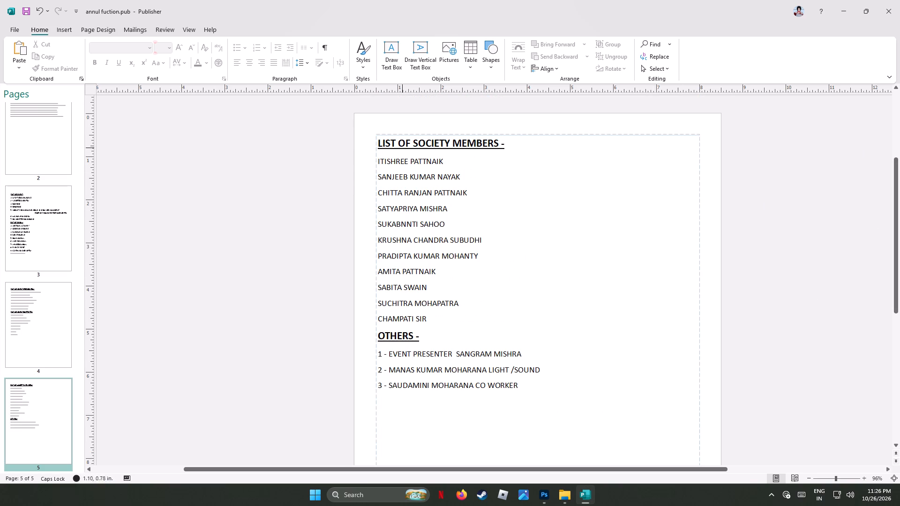
{"action": "left_click", "coordinate": [379, 166]}
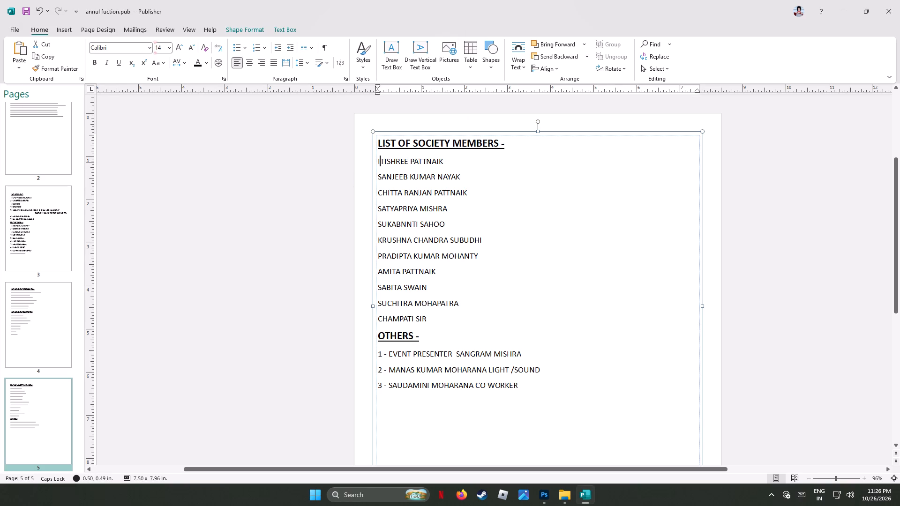
{"action": "left_click", "coordinate": [378, 163]}
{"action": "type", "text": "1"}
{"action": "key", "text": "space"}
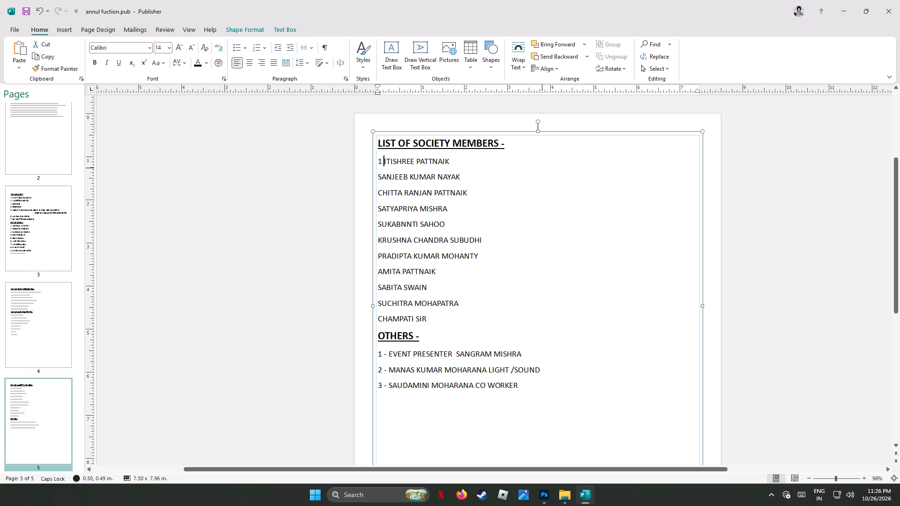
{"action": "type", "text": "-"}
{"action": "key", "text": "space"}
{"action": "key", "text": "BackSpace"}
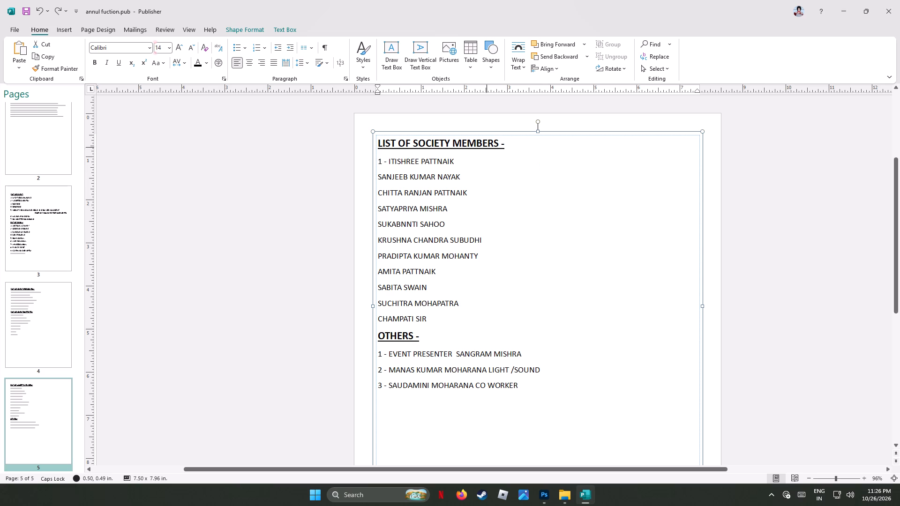
Prefix the second and third entries under LIST OF SOCIETY MEMBERS with "2 - " and "3 - ".
{"action": "left_click", "coordinate": [378, 179]}
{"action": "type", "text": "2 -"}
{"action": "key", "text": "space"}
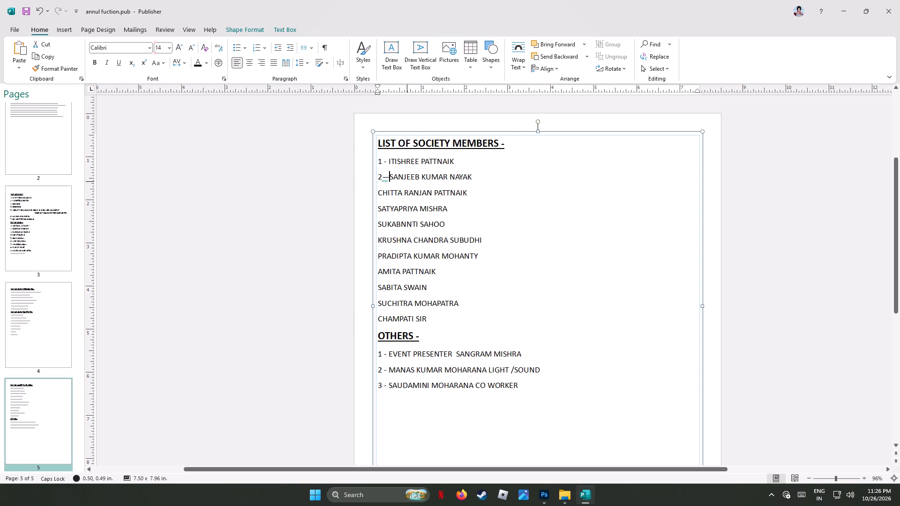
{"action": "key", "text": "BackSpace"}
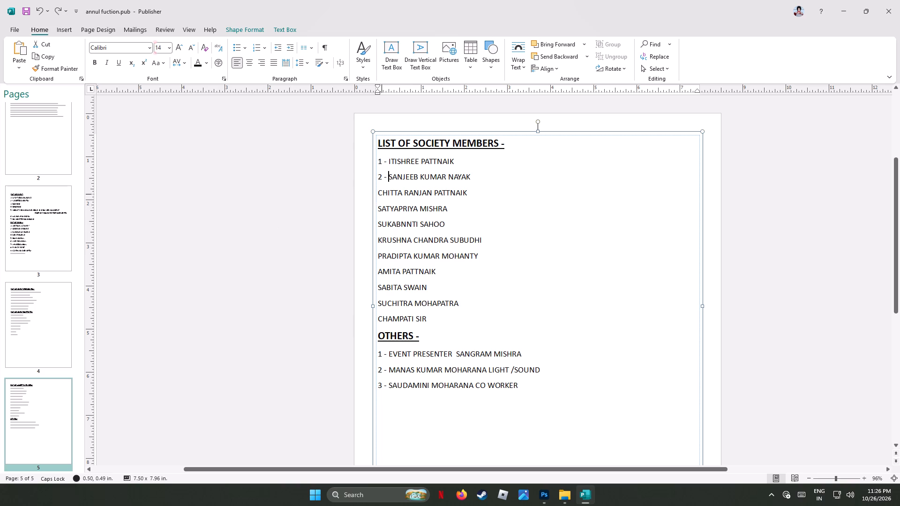
{"action": "left_click", "coordinate": [378, 194]}
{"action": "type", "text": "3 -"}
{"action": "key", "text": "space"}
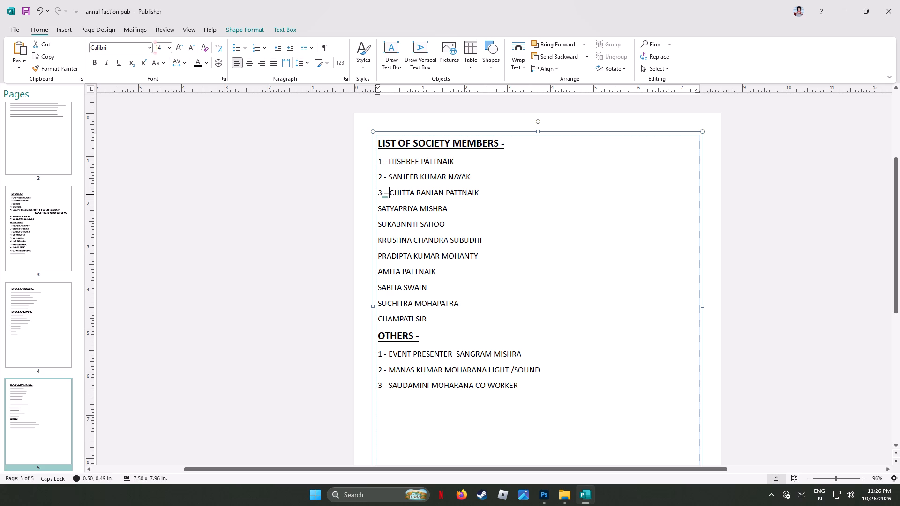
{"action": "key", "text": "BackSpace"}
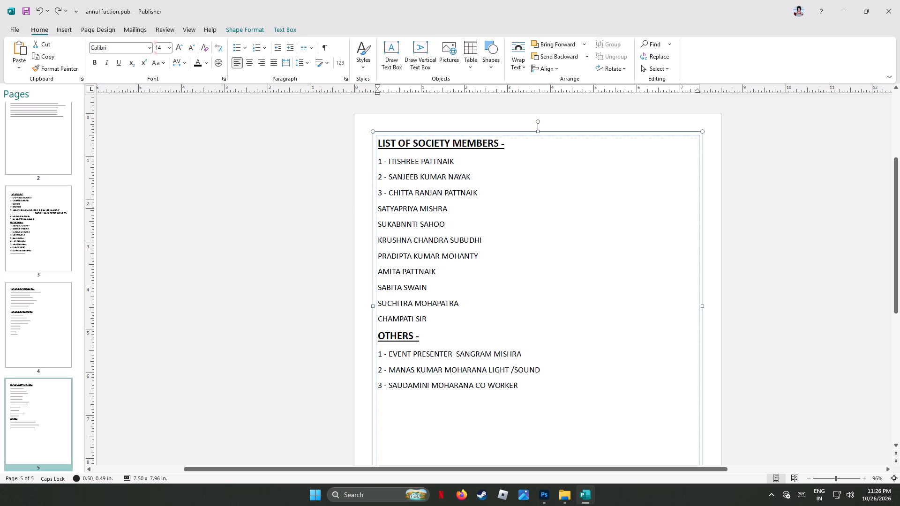
Prefix the fourth and fifth entries under LIST OF SOCIETY MEMBERS with "4 - " and "5 - ".
{"action": "left_click", "coordinate": [380, 209]}
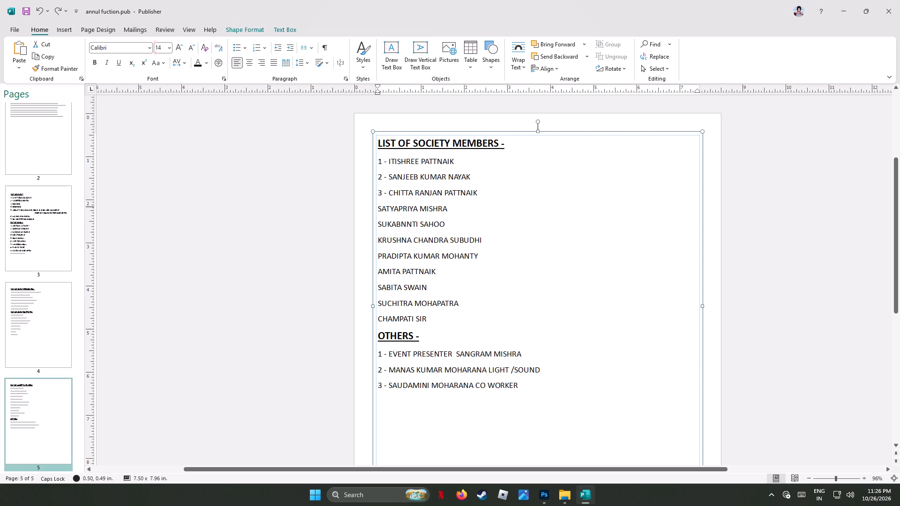
{"action": "left_click", "coordinate": [378, 211]}
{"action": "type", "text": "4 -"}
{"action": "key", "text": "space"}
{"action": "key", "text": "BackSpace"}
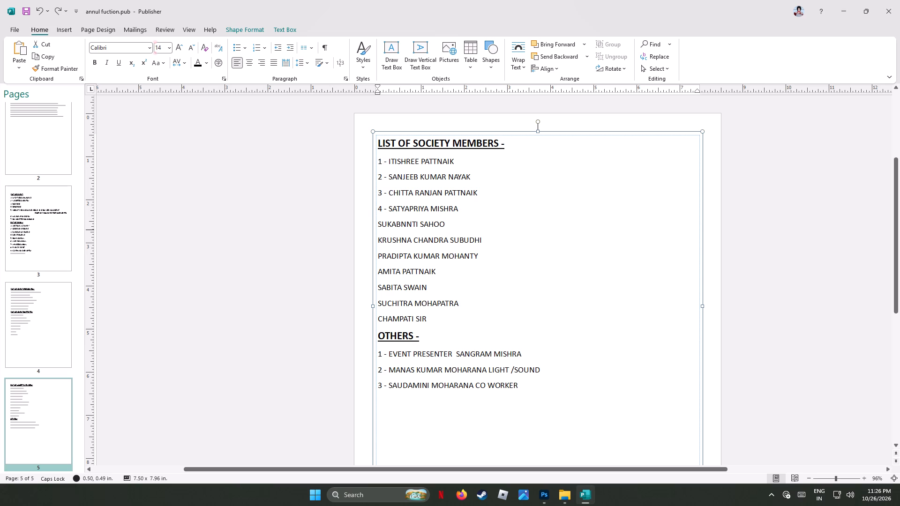
{"action": "left_click", "coordinate": [379, 228]}
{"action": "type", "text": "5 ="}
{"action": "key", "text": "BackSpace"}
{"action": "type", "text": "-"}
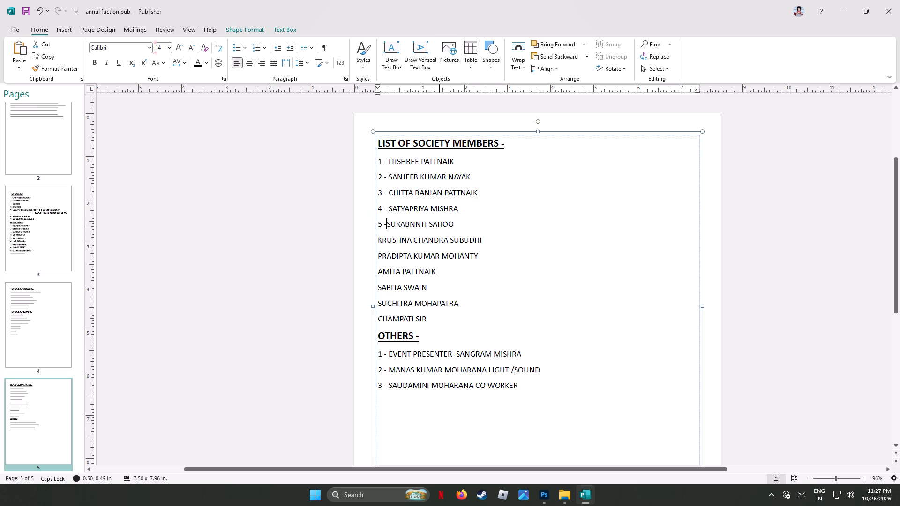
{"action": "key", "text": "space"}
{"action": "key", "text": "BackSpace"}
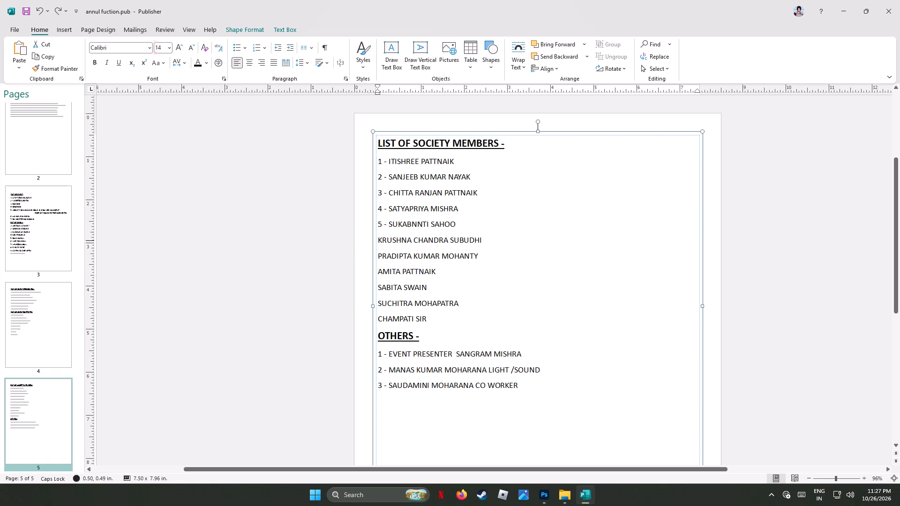
Prefix the sixth and seventh entries under LIST OF SOCIETY MEMBERS with "6 - " and "7 - ".
{"action": "left_click", "coordinate": [378, 241]}
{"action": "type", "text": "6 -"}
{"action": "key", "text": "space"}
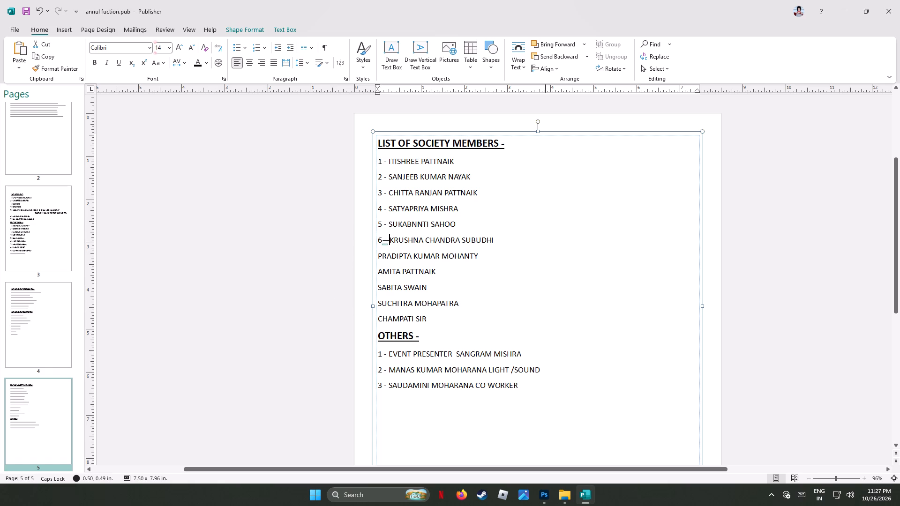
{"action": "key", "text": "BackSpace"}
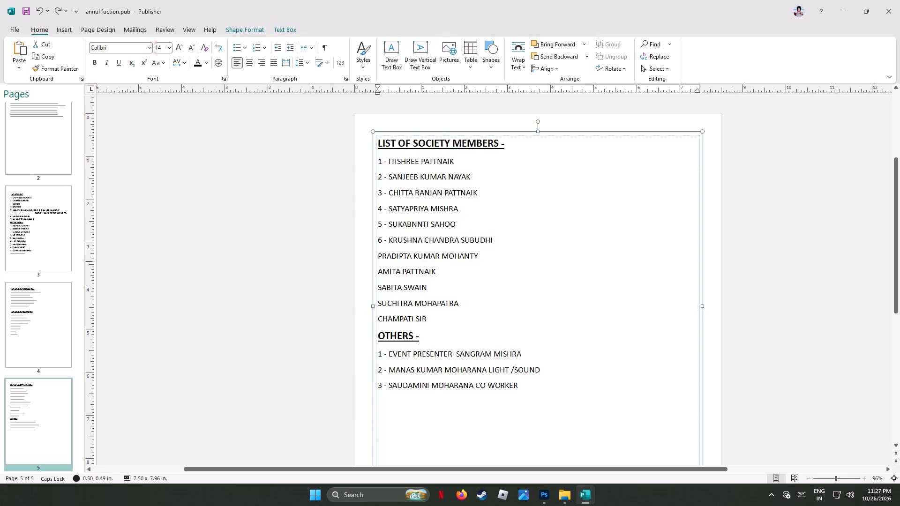
{"action": "left_click", "coordinate": [379, 256]}
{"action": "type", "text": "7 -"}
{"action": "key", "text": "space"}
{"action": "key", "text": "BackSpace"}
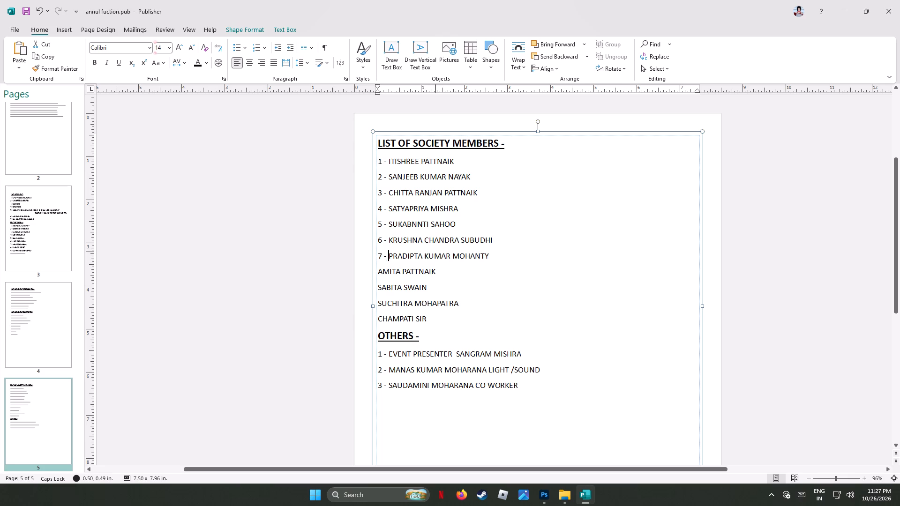
Prefix the eighth and ninth entries under LIST OF SOCIETY MEMBERS with "8 - " and "9 - ".
{"action": "left_click", "coordinate": [378, 272]}
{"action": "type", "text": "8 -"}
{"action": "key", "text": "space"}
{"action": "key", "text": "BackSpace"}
{"action": "left_click", "coordinate": [379, 290]}
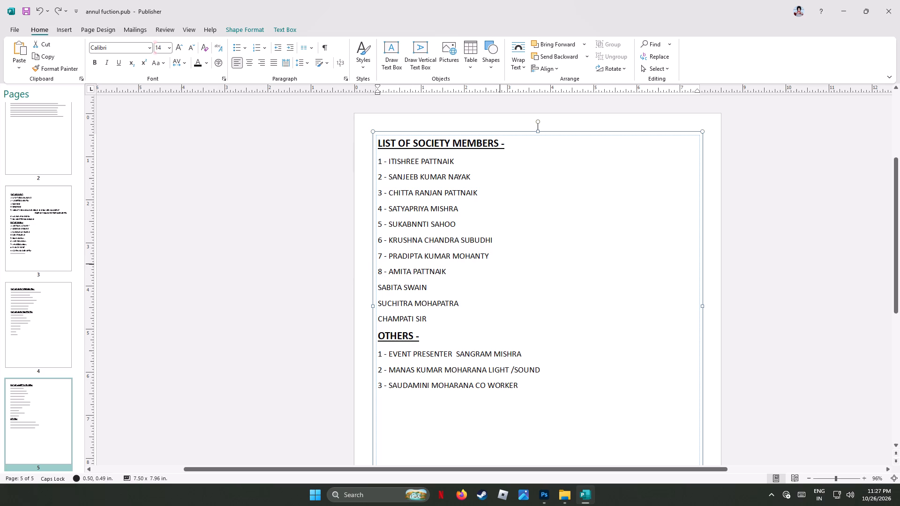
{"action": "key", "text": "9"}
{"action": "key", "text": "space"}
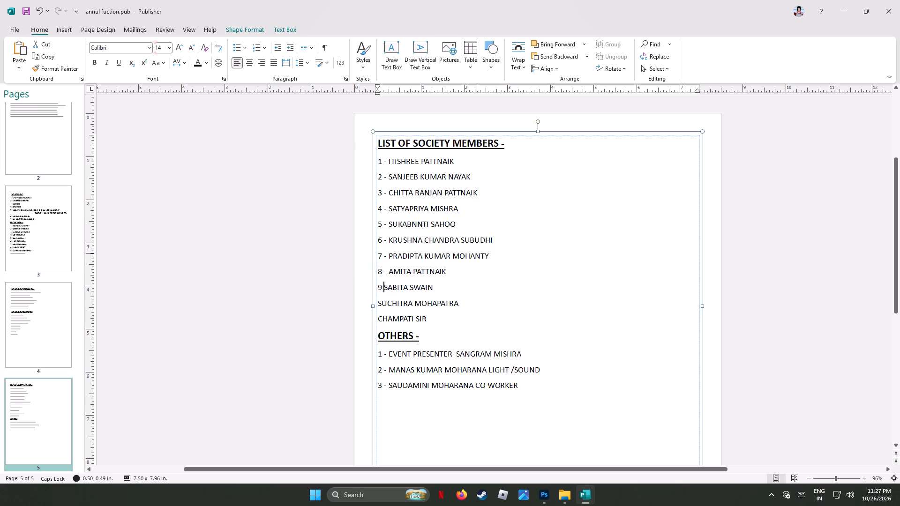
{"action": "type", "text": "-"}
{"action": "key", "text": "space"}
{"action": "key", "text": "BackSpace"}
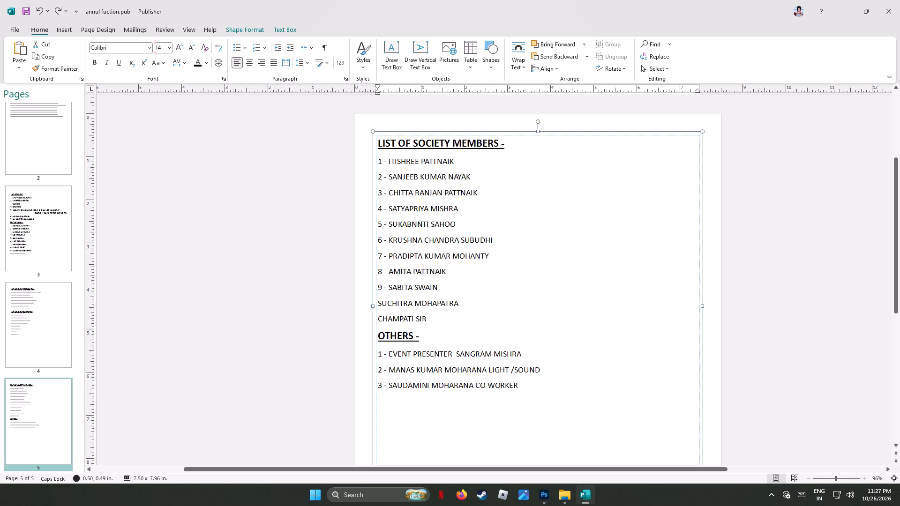
Prefix the last two entries under LIST OF SOCIETY MEMBERS with "10 - " and "11 - ".
{"action": "left_click", "coordinate": [379, 303]}
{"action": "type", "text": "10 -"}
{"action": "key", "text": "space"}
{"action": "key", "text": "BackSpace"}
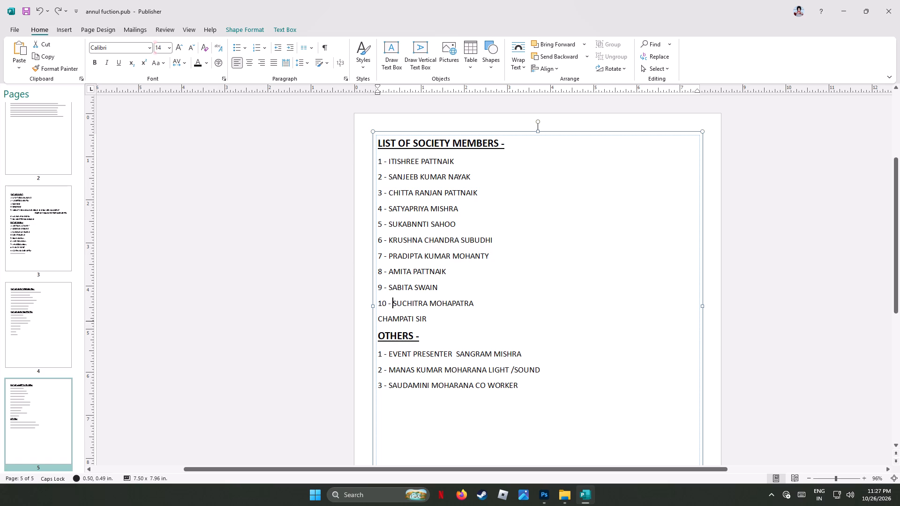
{"action": "left_click", "coordinate": [378, 318]}
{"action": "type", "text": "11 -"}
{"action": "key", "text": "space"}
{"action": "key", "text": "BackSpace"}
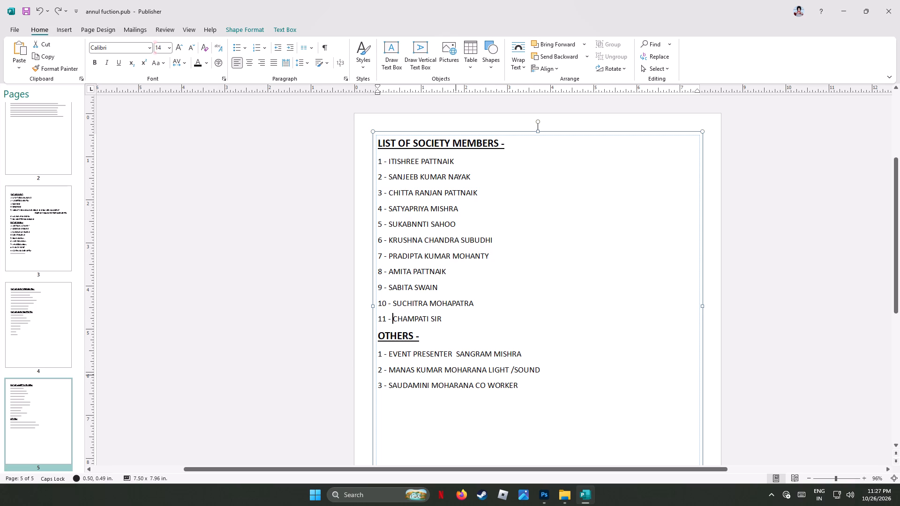
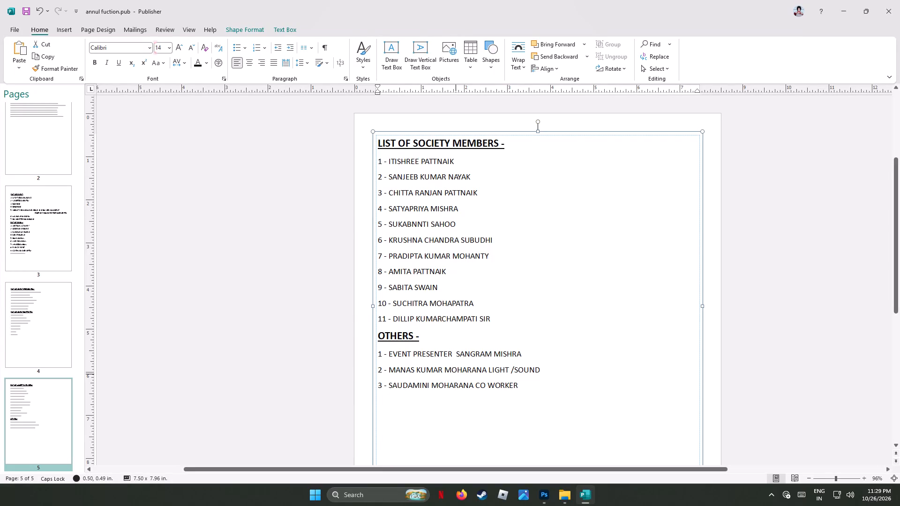
Remove "SIR" from the end of the eleventh entry under LIST OF SOCIETY MEMBERS.
{"action": "left_click", "coordinate": [494, 318]}
{"action": "key", "text": "BackSpace"}
{"action": "key", "text": "BackSpace"}
{"action": "key", "text": "BackSpace"}
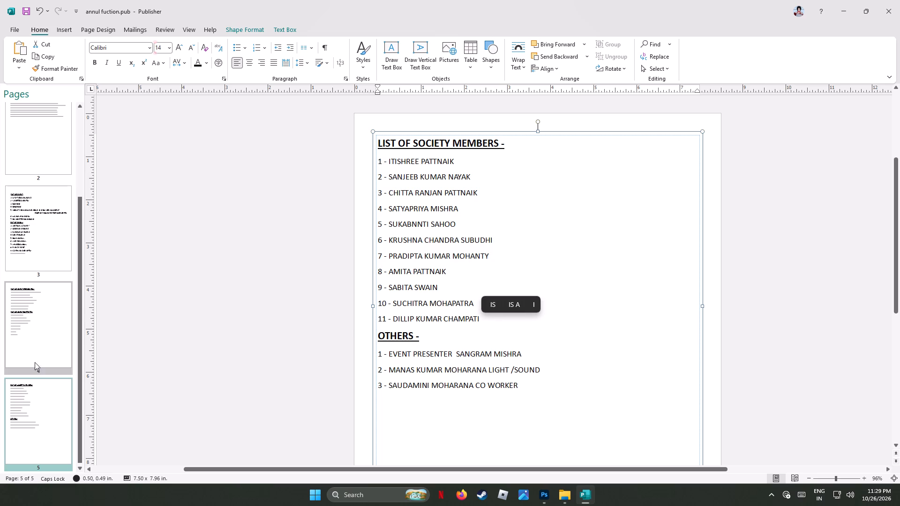
On page 4, change the MAYURA entry under LIST OF GUEST INSTITUTES to "7 - MAYURA SANSKRUTIKA ACADEMY".
{"action": "left_click", "coordinate": [19, 308]}
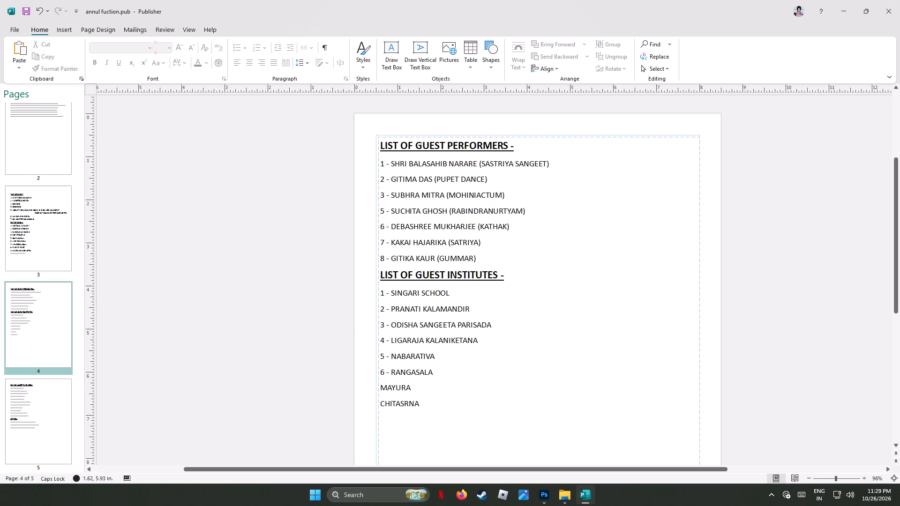
{"action": "left_click", "coordinate": [382, 389]}
{"action": "type", "text": "7 -"}
{"action": "key", "text": "space"}
{"action": "key", "text": "BackSpace"}
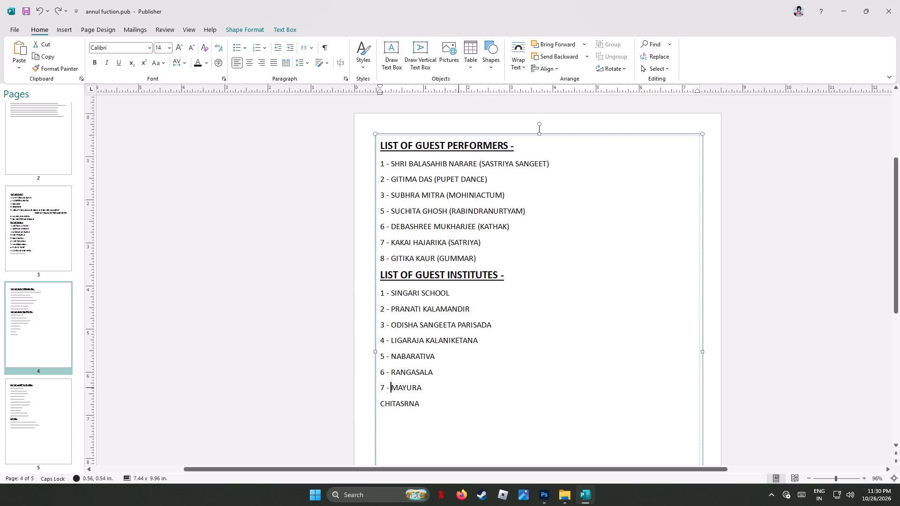
{"action": "left_click", "coordinate": [430, 391]}
{"action": "key", "text": "space"}
{"action": "type", "text": "SANS"}
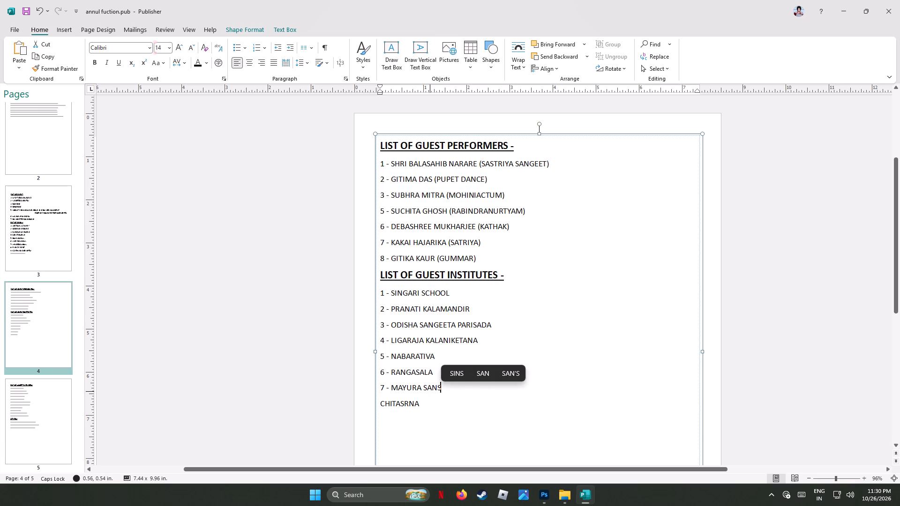
{"action": "type", "text": "KRUTIKA ACADEMY"}
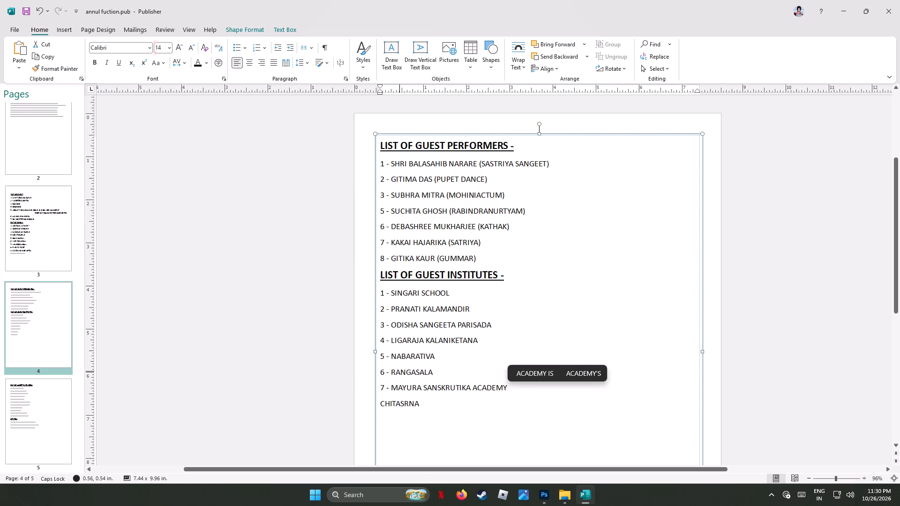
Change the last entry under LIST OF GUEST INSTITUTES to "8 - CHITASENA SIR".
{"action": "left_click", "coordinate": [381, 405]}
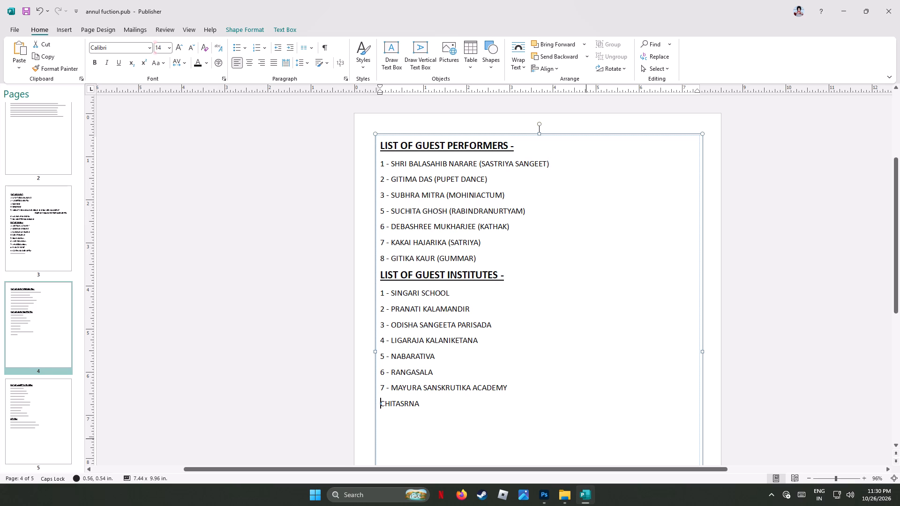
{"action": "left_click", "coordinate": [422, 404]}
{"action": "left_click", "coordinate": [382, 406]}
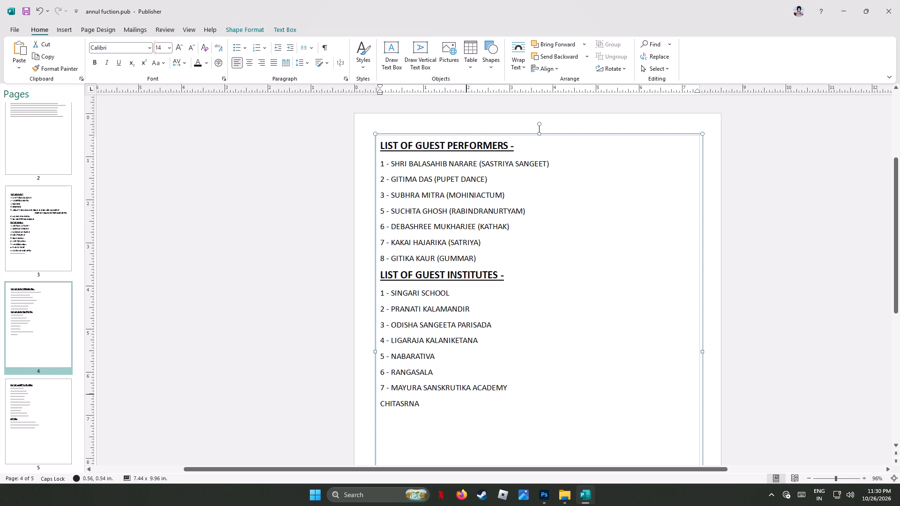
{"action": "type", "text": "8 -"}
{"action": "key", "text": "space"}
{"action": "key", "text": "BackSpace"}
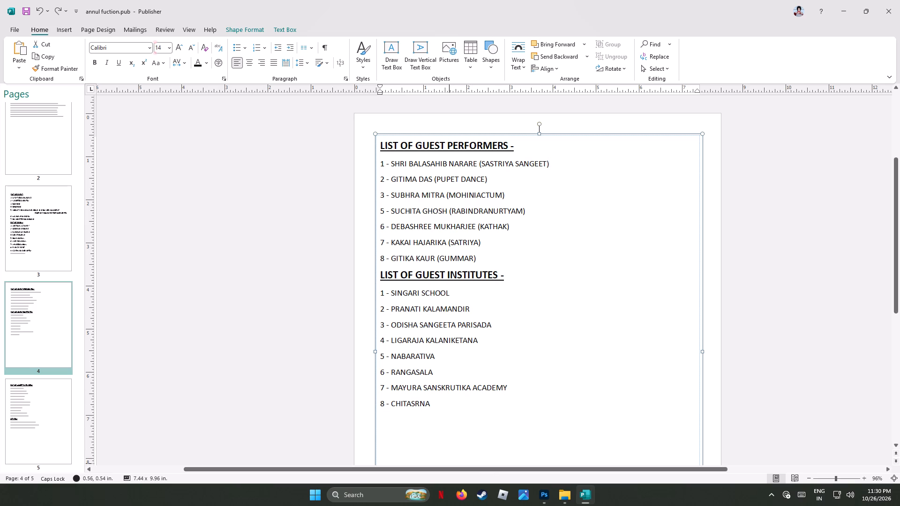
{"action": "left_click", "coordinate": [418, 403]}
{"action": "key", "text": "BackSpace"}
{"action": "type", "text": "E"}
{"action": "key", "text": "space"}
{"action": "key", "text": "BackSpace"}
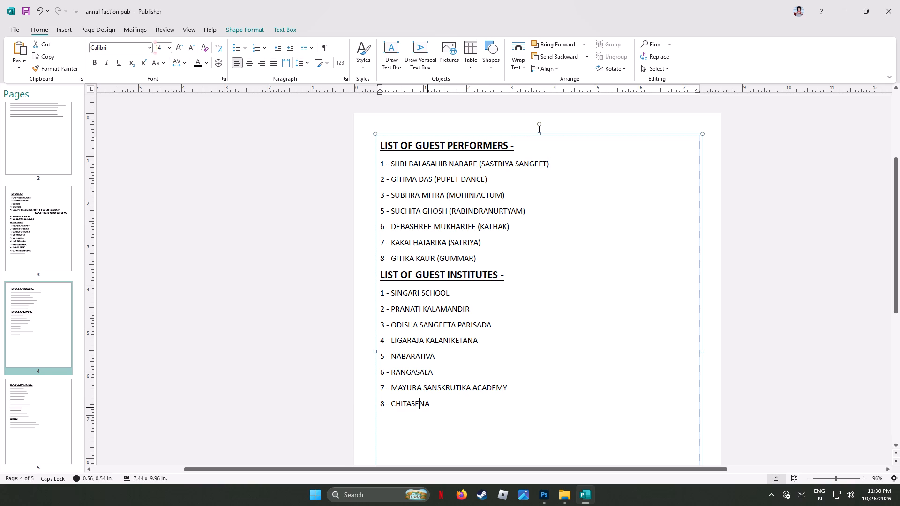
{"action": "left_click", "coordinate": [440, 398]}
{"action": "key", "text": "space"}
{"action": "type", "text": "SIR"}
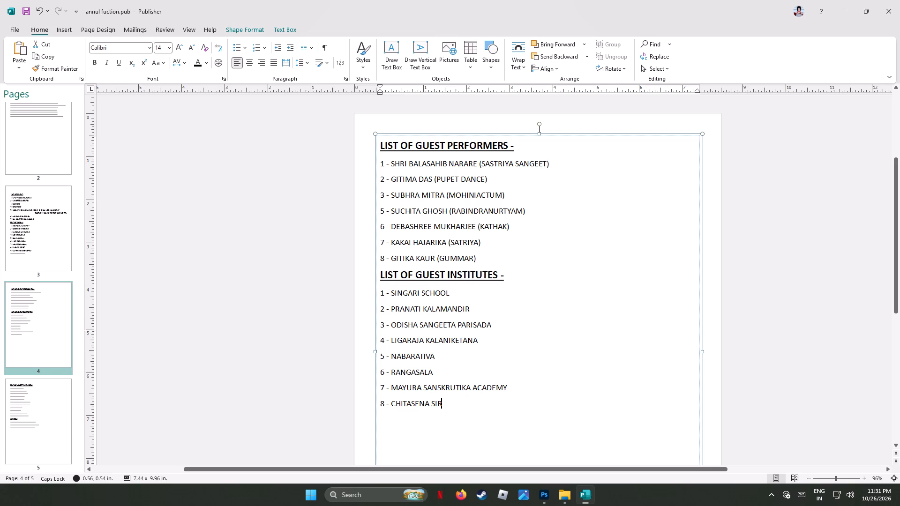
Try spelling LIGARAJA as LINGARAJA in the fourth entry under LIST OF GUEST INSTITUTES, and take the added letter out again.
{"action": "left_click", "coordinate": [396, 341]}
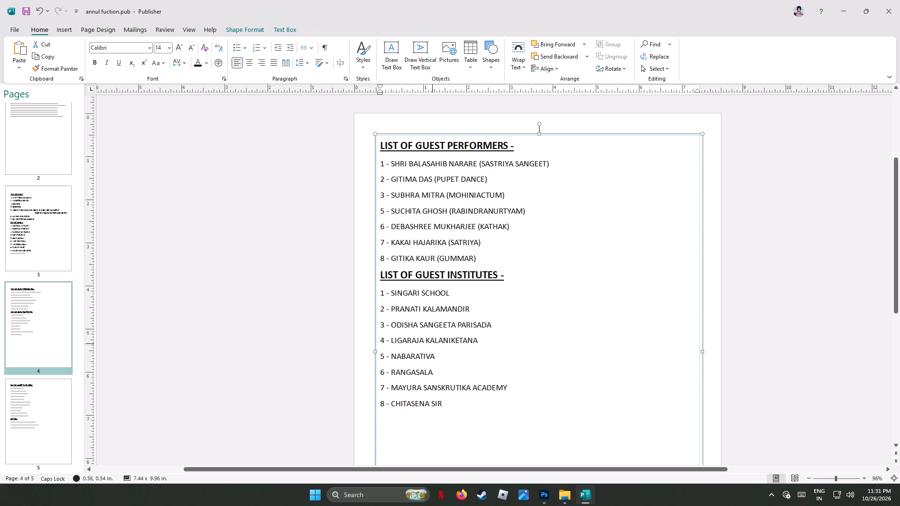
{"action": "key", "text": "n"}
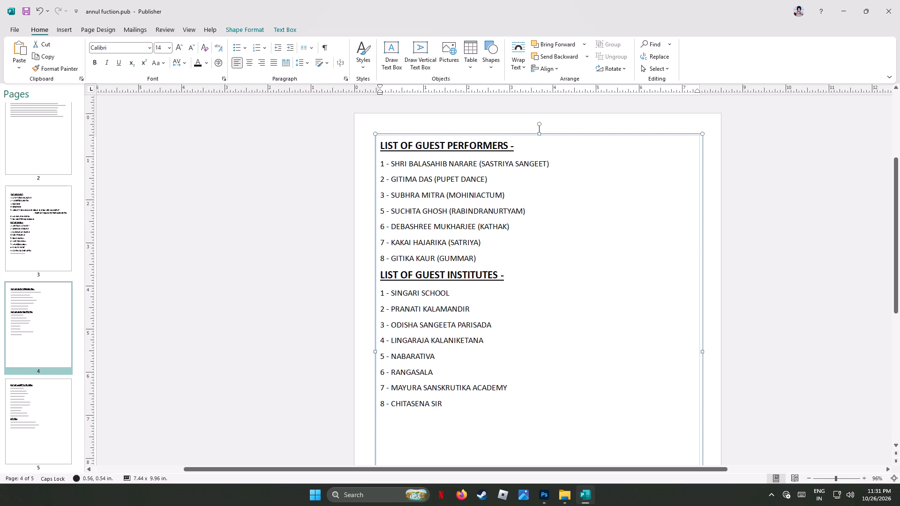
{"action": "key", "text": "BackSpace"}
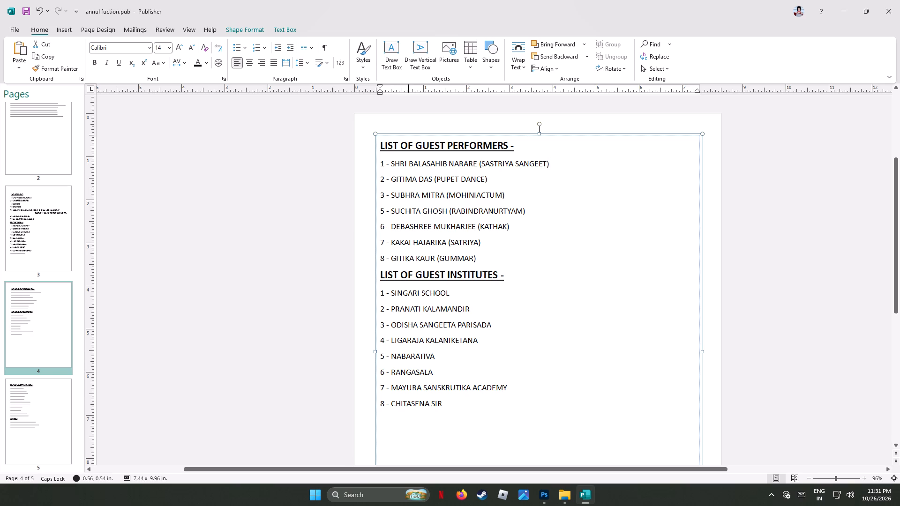
Add "SCHOOL" after NABARATIVA in the fifth entry under LIST OF GUEST INSTITUTES.
{"action": "left_click", "coordinate": [442, 357]}
{"action": "key", "text": "space"}
{"action": "type", "text": "SC"}
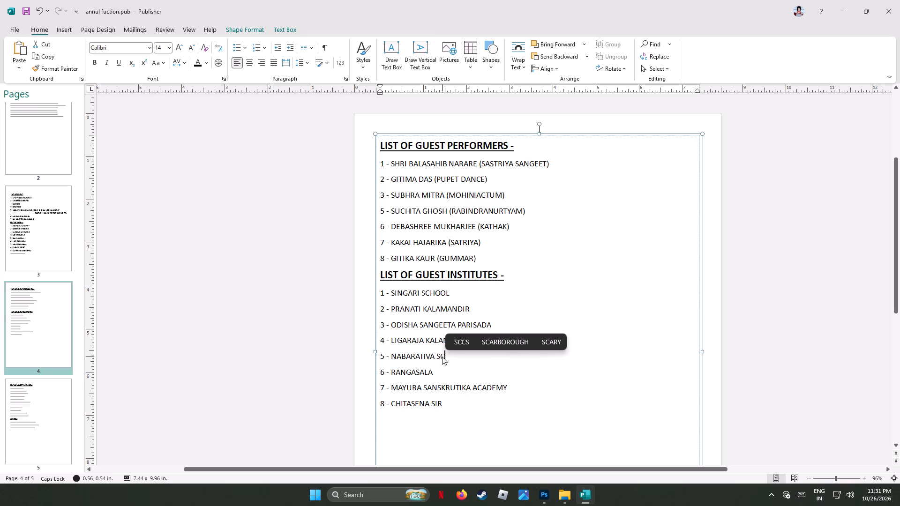
{"action": "key", "text": "h"}
{"action": "type", "text": "OOL"}
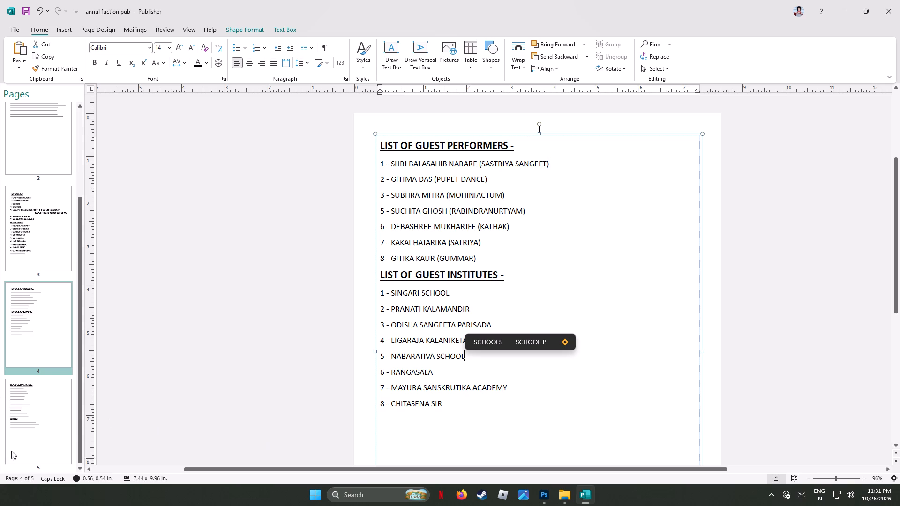
Delete the eighth entry under LIST OF GUEST INSTITUTES on page 4, so the list ends with "MAYURA SANSKRUTIKA ACADEMY".
{"action": "left_click", "coordinate": [26, 419]}
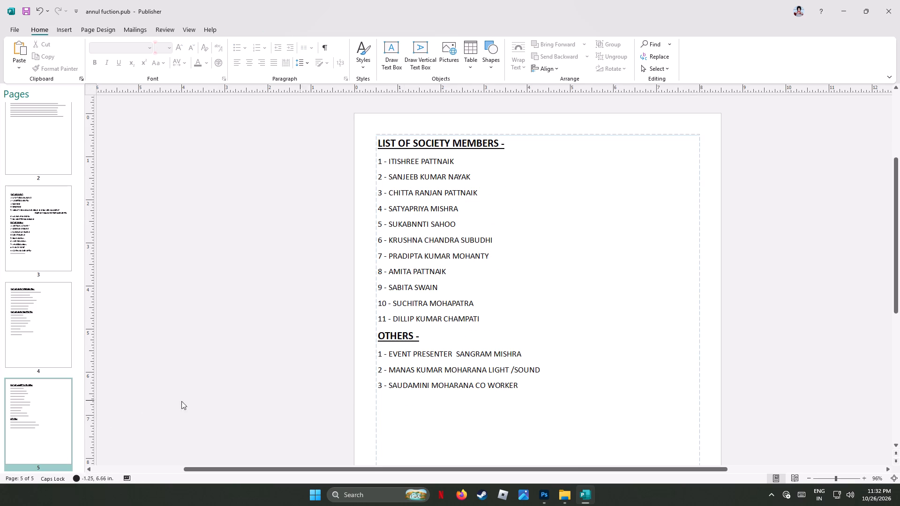
{"action": "left_click", "coordinate": [21, 342]}
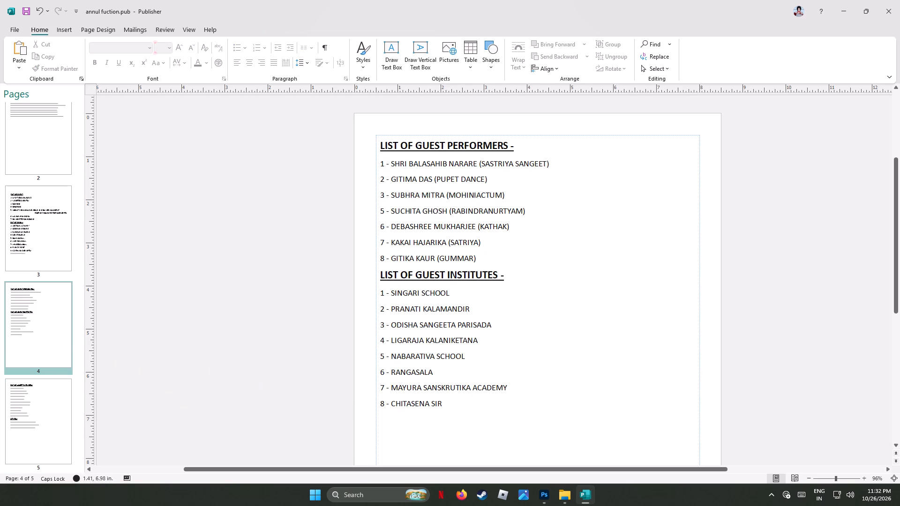
{"action": "left_click", "coordinate": [444, 408]}
{"action": "key", "text": "BackSpace"}
{"action": "key", "text": "BackSpace"}
{"action": "key", "text": "BackSpace"}
{"action": "key", "text": "BackSpace"}
{"action": "key", "text": "BackSpace"}
{"action": "key", "text": "BackSpace"}
{"action": "key", "text": "BackSpace"}
{"action": "key", "text": "BackSpace"}
{"action": "key", "text": "BackSpace"}
{"action": "key", "text": "BackSpace"}
{"action": "key", "text": "BackSpace"}
{"action": "key", "text": "BackSpace"}
{"action": "key", "text": "BackSpace"}
{"action": "key", "text": "BackSpace"}
{"action": "key", "text": "BackSpace"}
{"action": "key", "text": "BackSpace"}
{"action": "key", "text": "BackSpace"}
{"action": "key", "text": "BackSpace"}
{"action": "key", "text": "BackSpace"}
{"action": "key", "text": "BackSpace"}
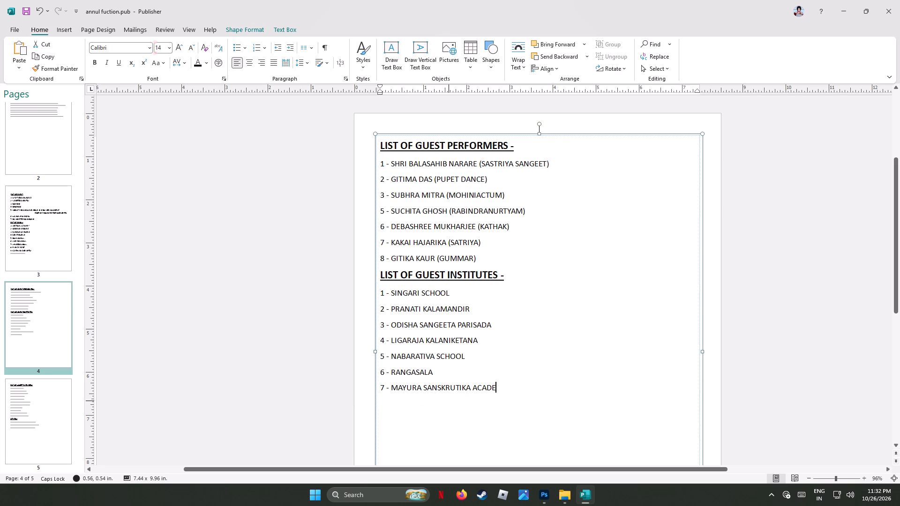
{"action": "type", "text": "MY"}
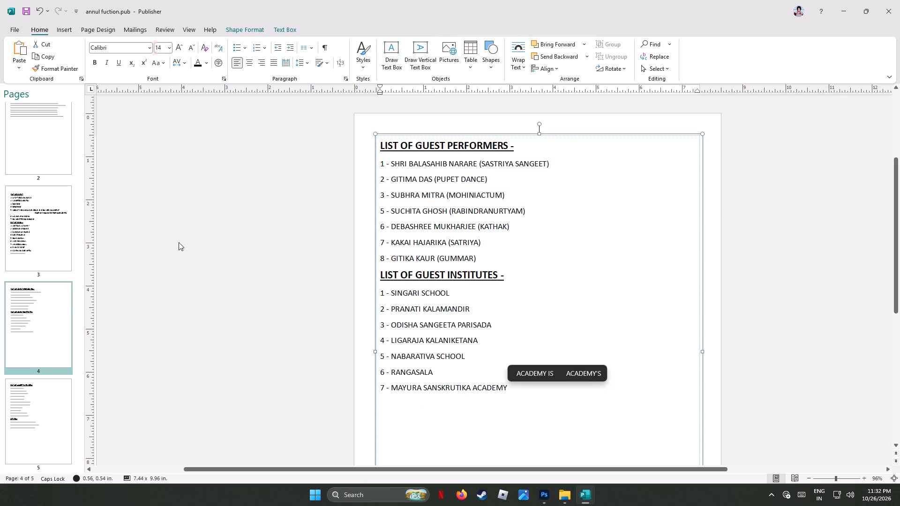
Copy the first guest's name under LIST OF GUEST on page 3 to the end of the second entry, with spaces separating the two names.
{"action": "left_click", "coordinate": [32, 217]}
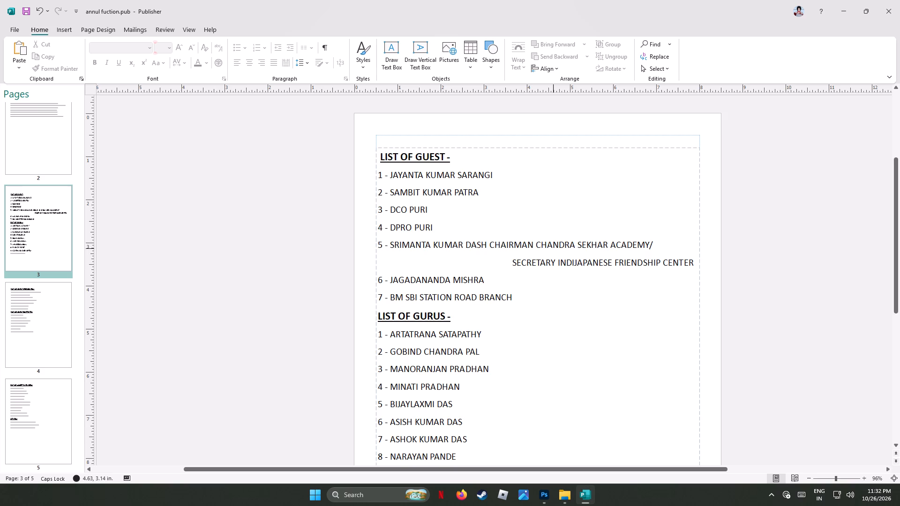
{"action": "scroll", "coordinate": [554, 248], "scroll_direction": "down", "scroll_amount": 2}
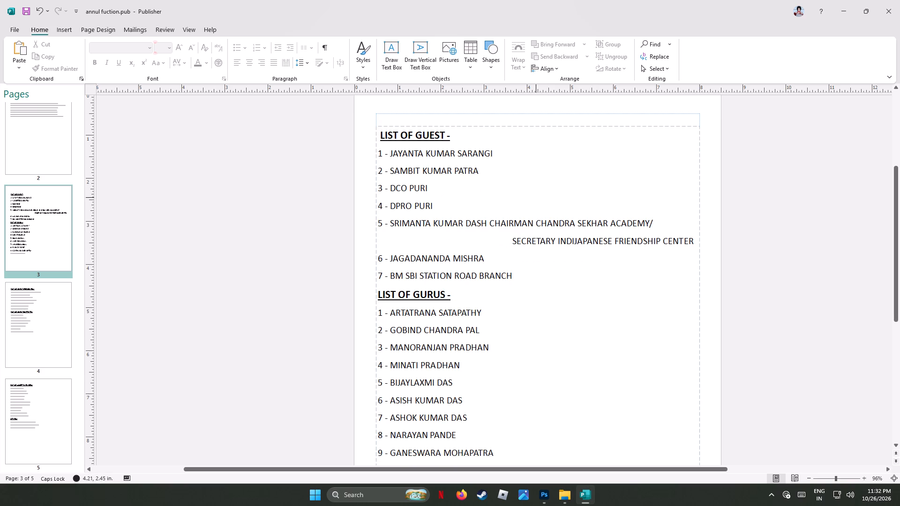
{"action": "scroll", "coordinate": [524, 329], "scroll_direction": "down", "scroll_amount": 4}
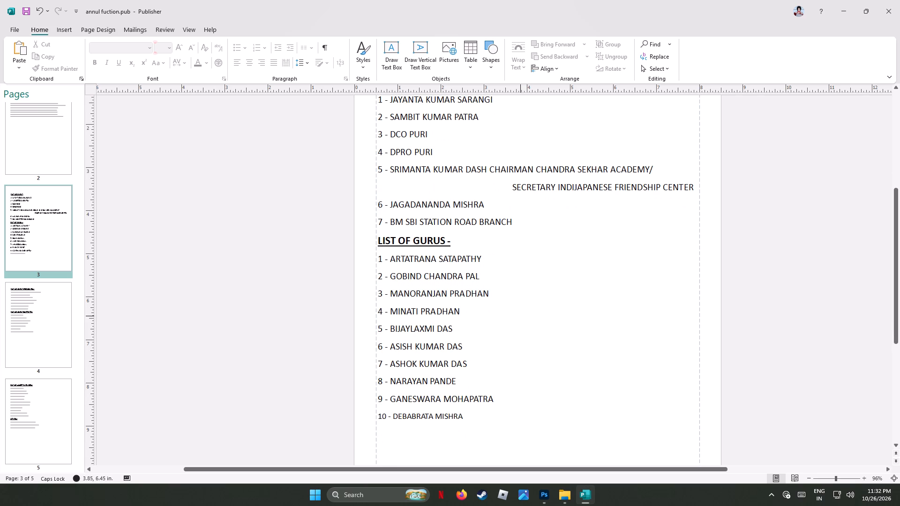
{"action": "scroll", "coordinate": [490, 331], "scroll_direction": "up", "scroll_amount": 2}
{"action": "scroll", "coordinate": [490, 331], "scroll_direction": "down", "scroll_amount": 2}
{"action": "scroll", "coordinate": [490, 330], "scroll_direction": "up", "scroll_amount": 4}
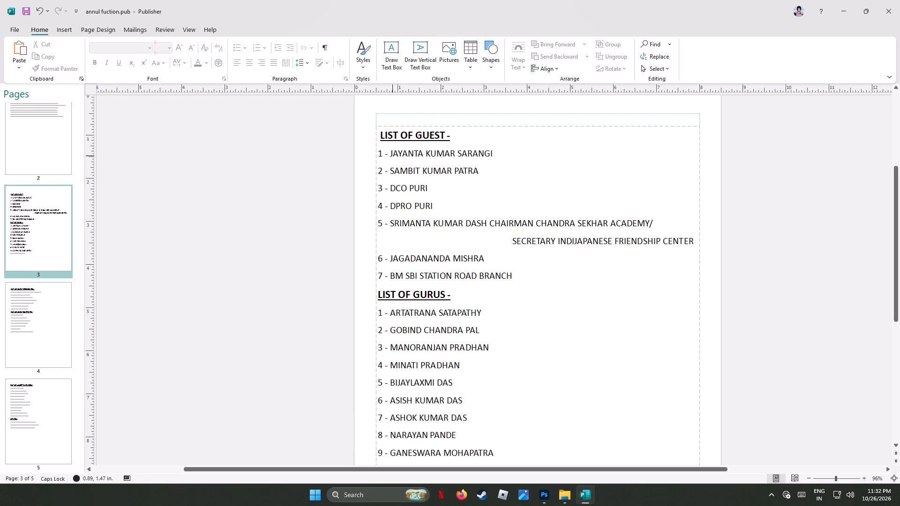
{"action": "left_click_drag", "start_coordinate": [390, 153], "coordinate": [472, 152]}
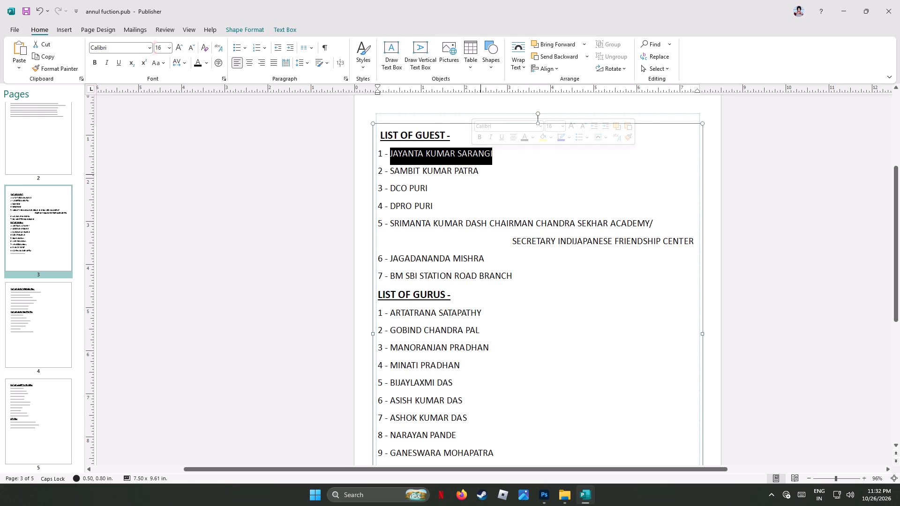
{"action": "key", "text": "ctrl+c"}
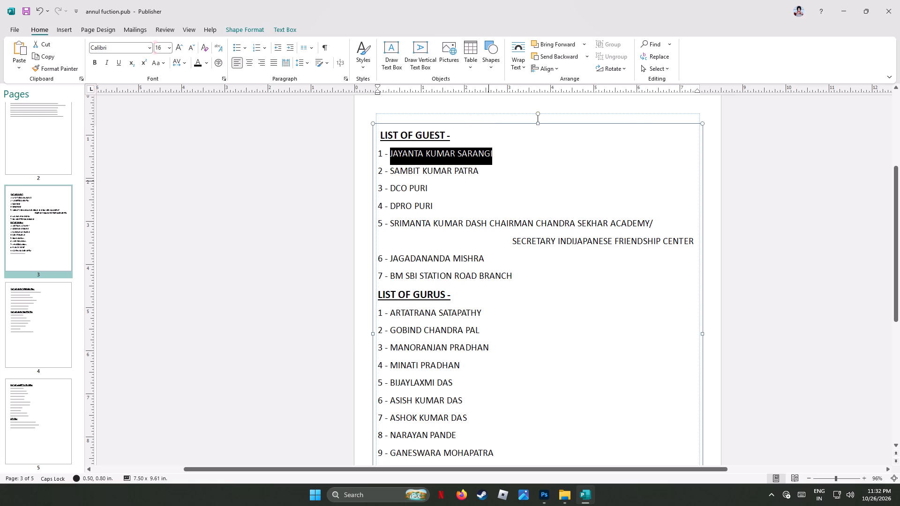
{"action": "left_click", "coordinate": [489, 174]}
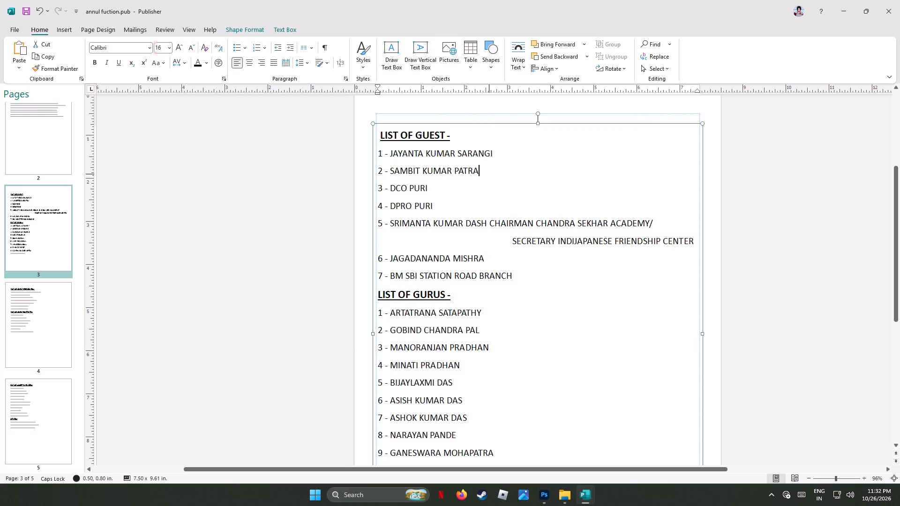
{"action": "key", "text": "ctrl+v"}
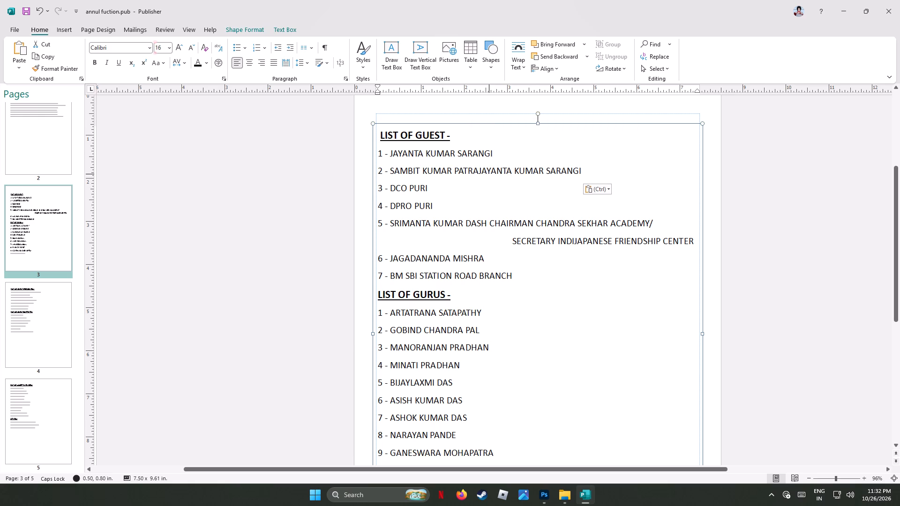
{"action": "key", "text": "space"}
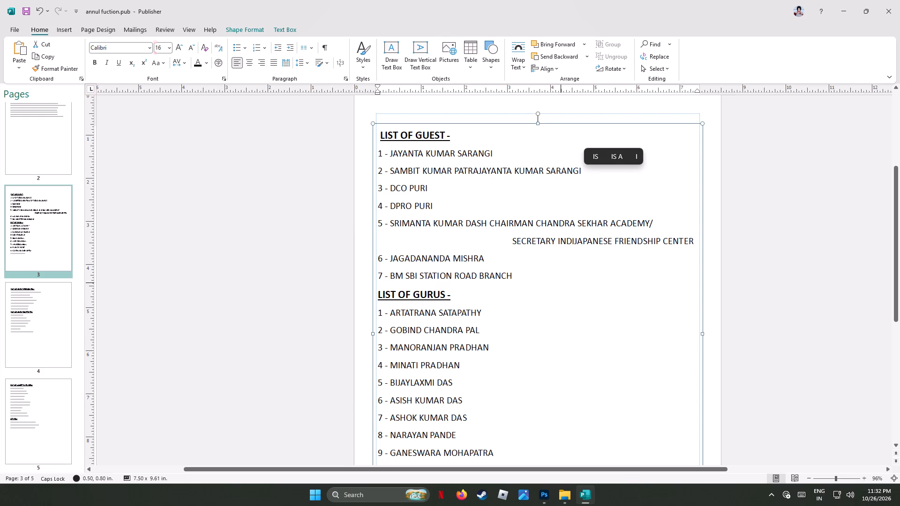
{"action": "left_click", "coordinate": [479, 169]}
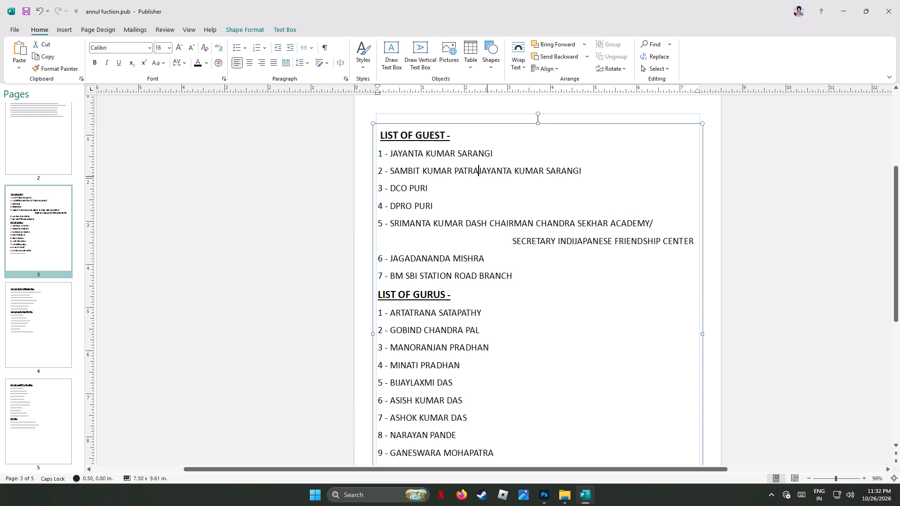
{"action": "key", "text": "space"}
{"action": "key", "text": "space"}
{"action": "key", "text": "space"}
{"action": "key", "text": "space"}
{"action": "key", "text": "space"}
Delete the guest name from the first entry under LIST OF GUEST, keeping only its number and dash.
{"action": "left_click", "coordinate": [502, 150]}
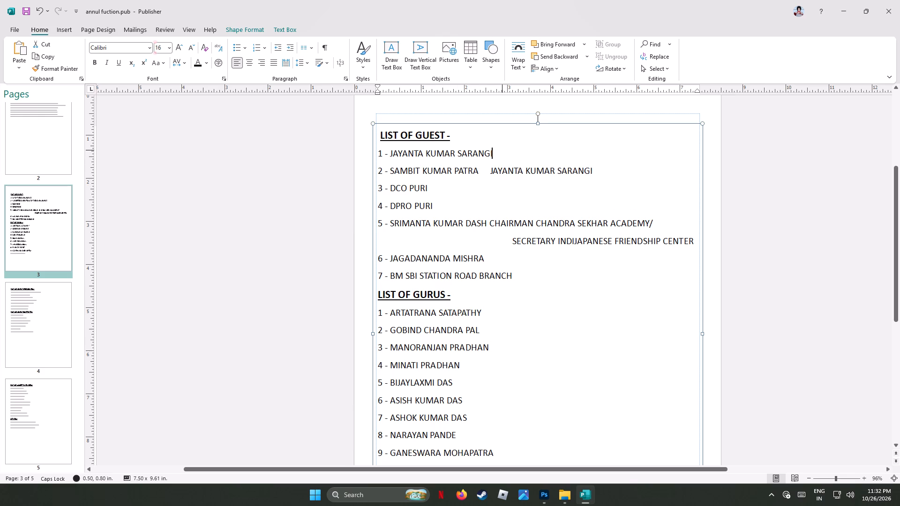
{"action": "key", "text": "BackSpace"}
{"action": "key", "text": "BackSpace"}
{"action": "key", "text": "BackSpace"}
{"action": "key", "text": "BackSpace"}
{"action": "key", "text": "BackSpace"}
{"action": "key", "text": "BackSpace"}
{"action": "key", "text": "BackSpace"}
{"action": "key", "text": "BackSpace"}
{"action": "key", "text": "BackSpace"}
{"action": "key", "text": "BackSpace"}
{"action": "key", "text": "BackSpace"}
{"action": "key", "text": "BackSpace"}
{"action": "key", "text": "BackSpace"}
{"action": "key", "text": "BackSpace"}
{"action": "key", "text": "BackSpace"}
{"action": "key", "text": "BackSpace"}
{"action": "key", "text": "BackSpace"}
{"action": "key", "text": "BackSpace"}
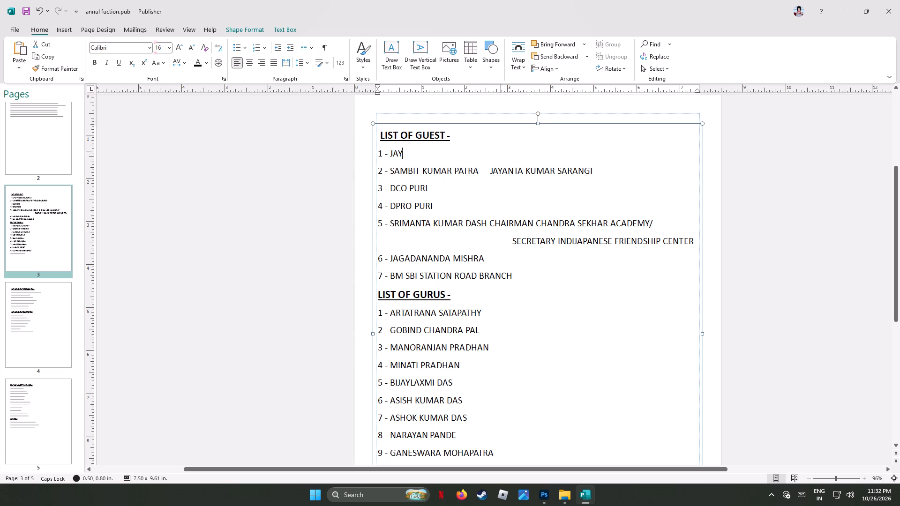
{"action": "key", "text": "BackSpace"}
{"action": "key", "text": "BackSpace"}
{"action": "key", "text": "BackSpace"}
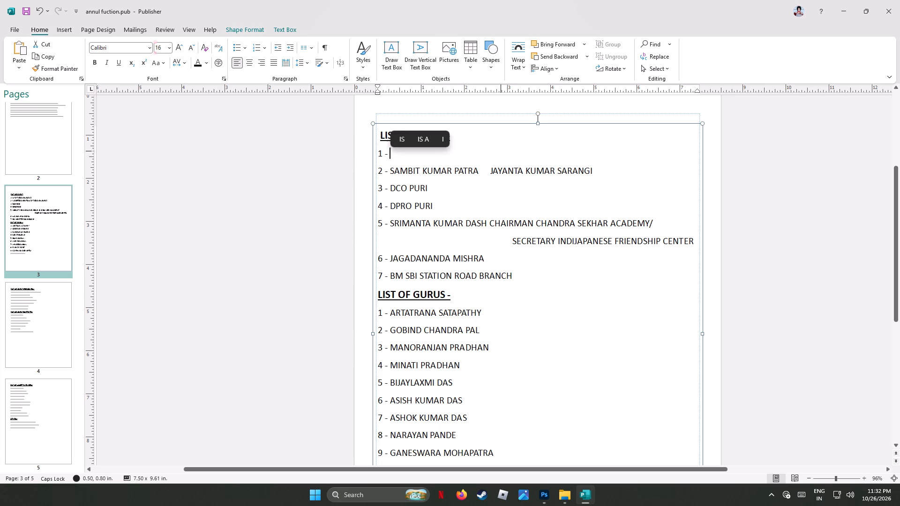
Copy the original guest name of the second entry into the empty first entry under LIST OF GUEST.
{"action": "left_click_drag", "start_coordinate": [391, 171], "coordinate": [397, 171]}
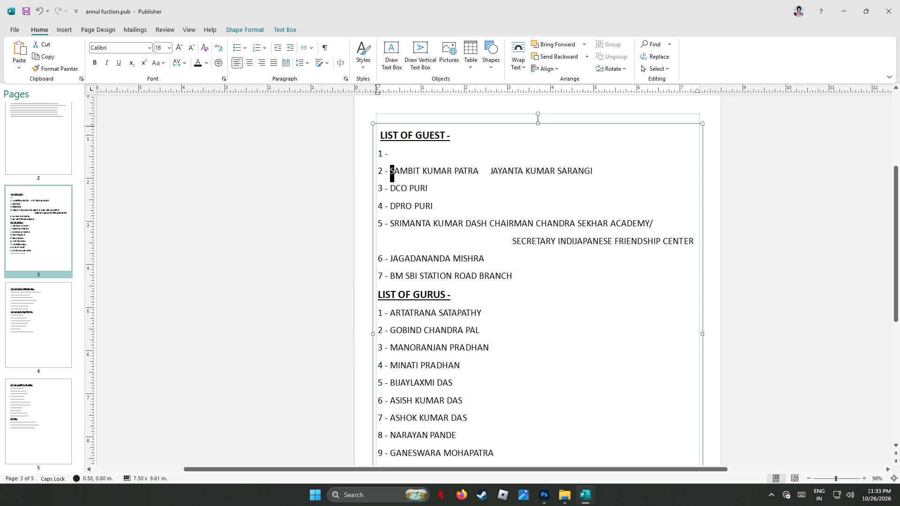
{"action": "left_click_drag", "start_coordinate": [397, 171], "coordinate": [402, 171]}
{"action": "left_click", "coordinate": [460, 192]}
{"action": "left_click_drag", "start_coordinate": [390, 168], "coordinate": [464, 168]}
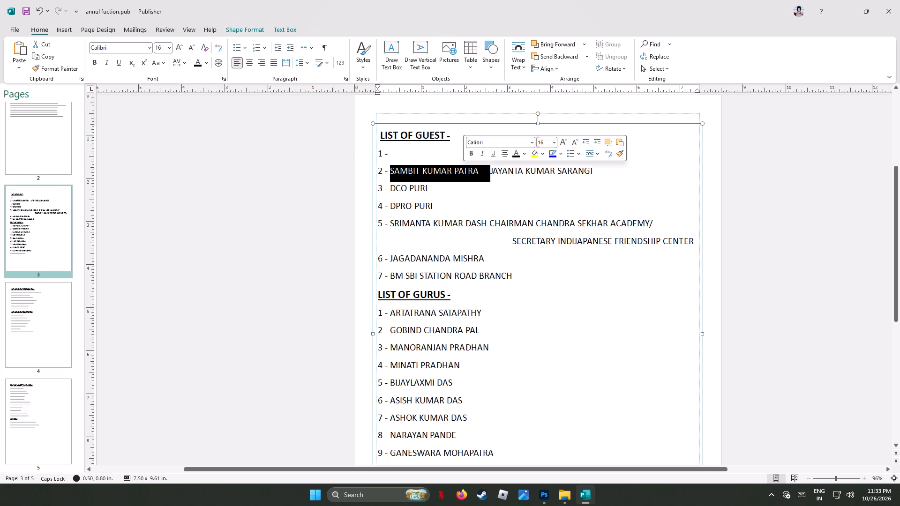
{"action": "key", "text": "ctrl+c"}
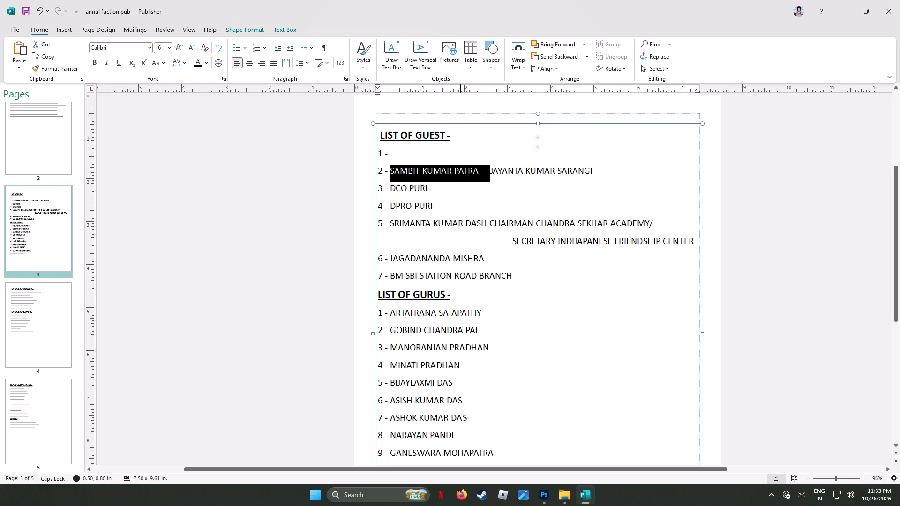
{"action": "left_click", "coordinate": [395, 152]}
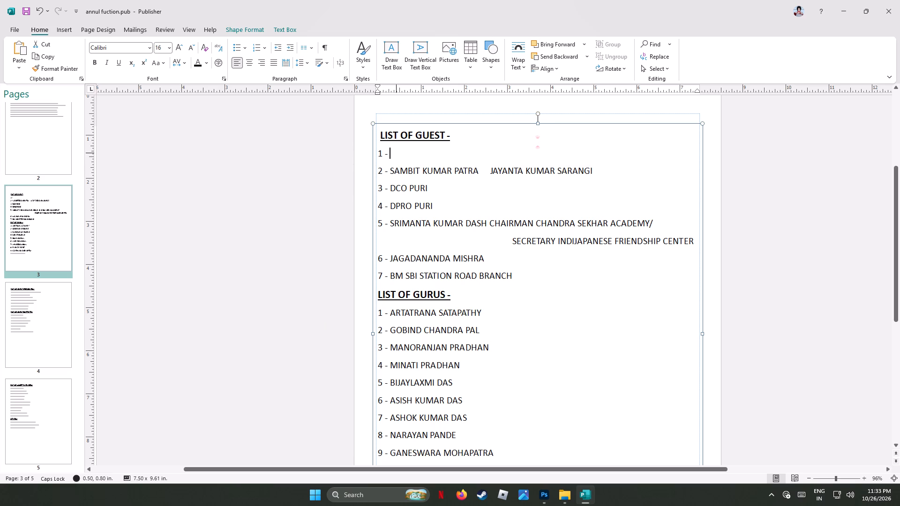
{"action": "key", "text": "ctrl+v"}
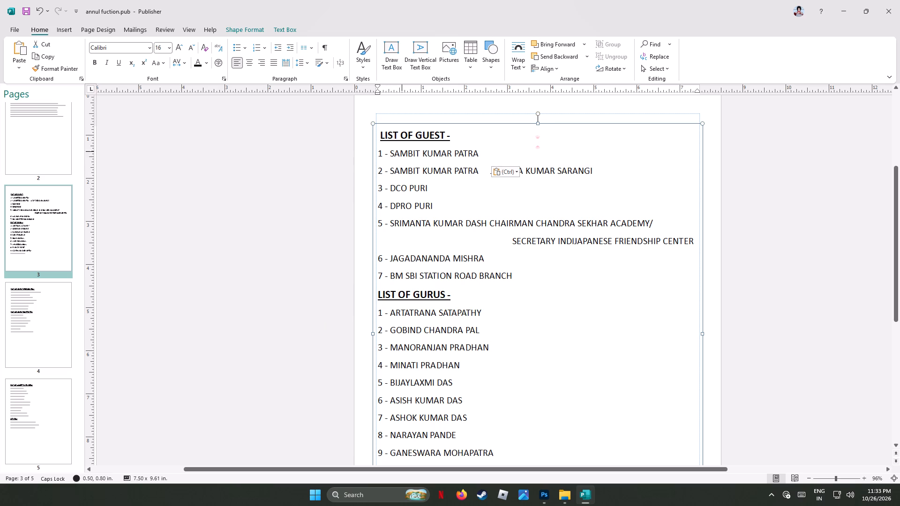
Add "(CHIEF GUEST)" after the name in the first entry under LIST OF GUEST.
{"action": "type", "text": "CH"}
{"action": "type", "text": "IEF GUES"}
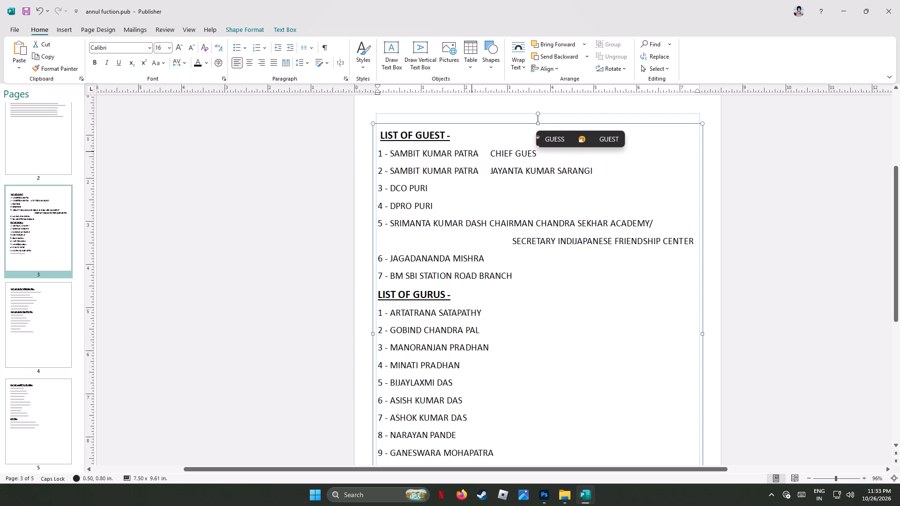
{"action": "key", "text": "t"}
{"action": "left_click", "coordinate": [488, 156]}
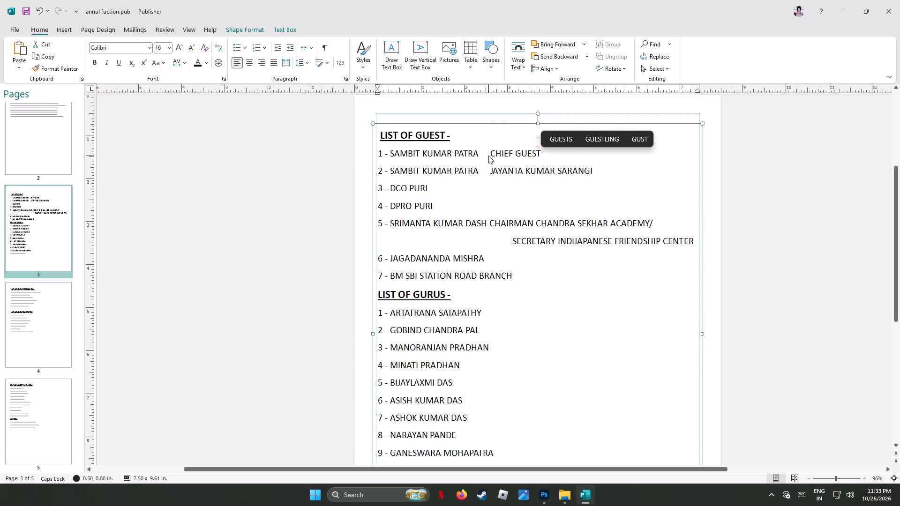
{"action": "key", "text": "space"}
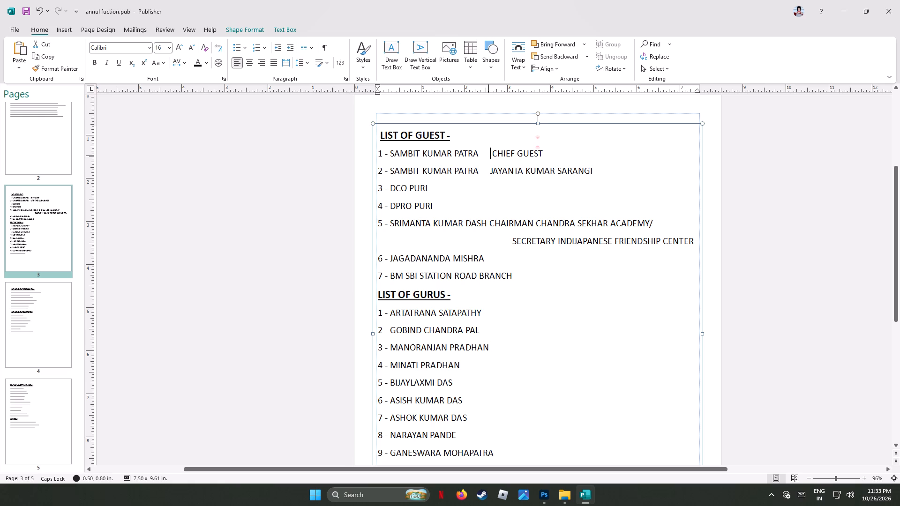
{"action": "type", "text": "("}
{"action": "left_click", "coordinate": [496, 154]}
{"action": "key", "text": "BackSpace"}
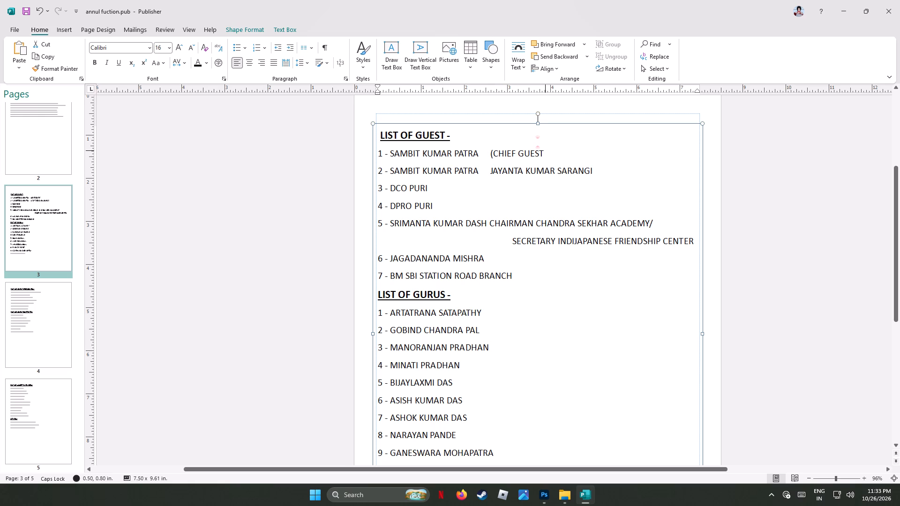
{"action": "left_click", "coordinate": [545, 151]}
{"action": "key", "text": "shift+parenright"}
Delete the leading name and extra spaces from the second entry under LIST OF GUEST, keeping only the name copied from the first entry.
{"action": "left_click", "coordinate": [480, 169]}
{"action": "key", "text": "BackSpace"}
{"action": "key", "text": "BackSpace"}
{"action": "key", "text": "BackSpace"}
{"action": "key", "text": "BackSpace"}
{"action": "key", "text": "BackSpace"}
{"action": "key", "text": "BackSpace"}
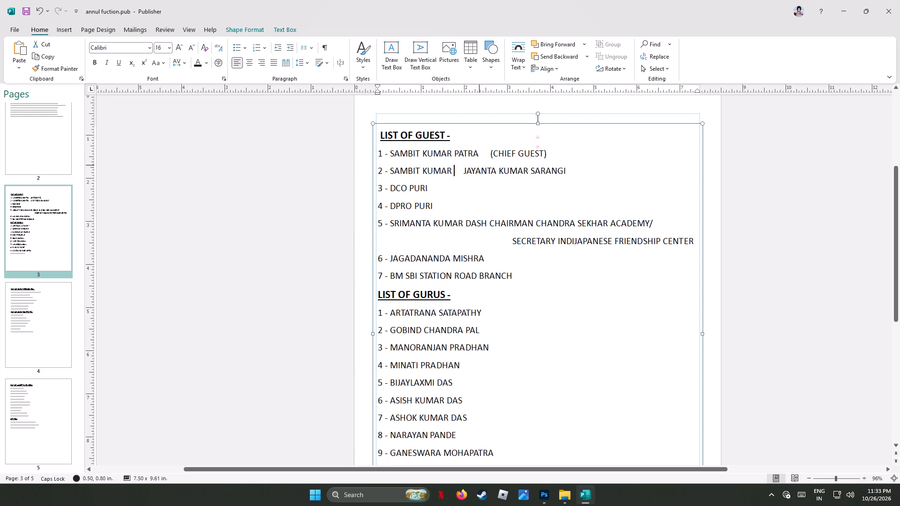
{"action": "key", "text": "BackSpace"}
{"action": "key", "text": "BackSpace"}
{"action": "key", "text": "BackSpace"}
{"action": "key", "text": "BackSpace"}
{"action": "key", "text": "BackSpace"}
{"action": "key", "text": "BackSpace"}
{"action": "key", "text": "BackSpace"}
{"action": "key", "text": "BackSpace"}
{"action": "key", "text": "BackSpace"}
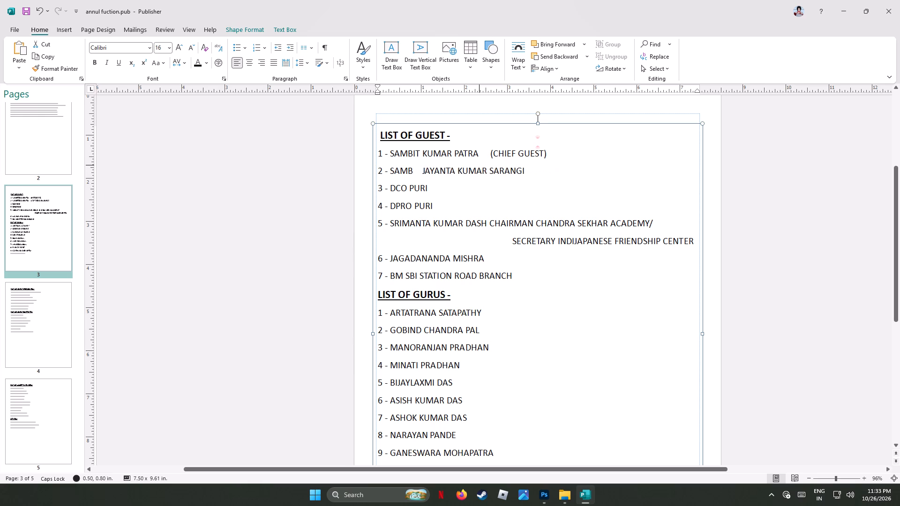
{"action": "key", "text": "BackSpace"}
{"action": "key", "text": "BackSpace"}
{"action": "key", "text": "BackSpace"}
{"action": "key", "text": "BackSpace"}
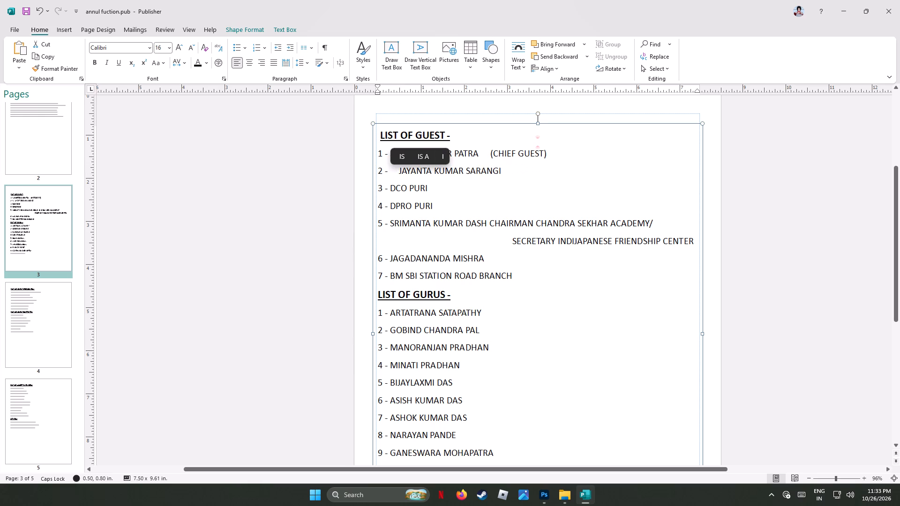
{"action": "left_click", "coordinate": [502, 187]}
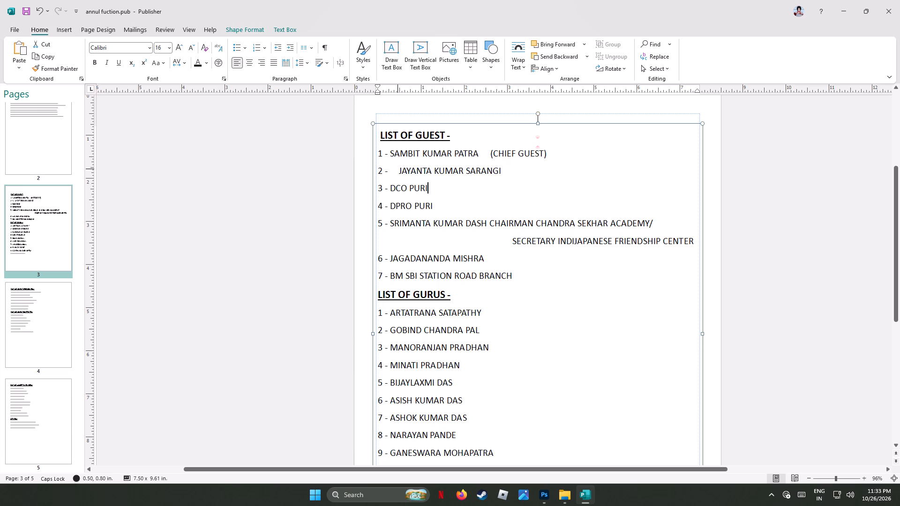
{"action": "left_click", "coordinate": [397, 169]}
{"action": "key", "text": "BackSpace"}
{"action": "key", "text": "BackSpace"}
{"action": "key", "text": "BackSpace"}
{"action": "key", "text": "BackSpace"}
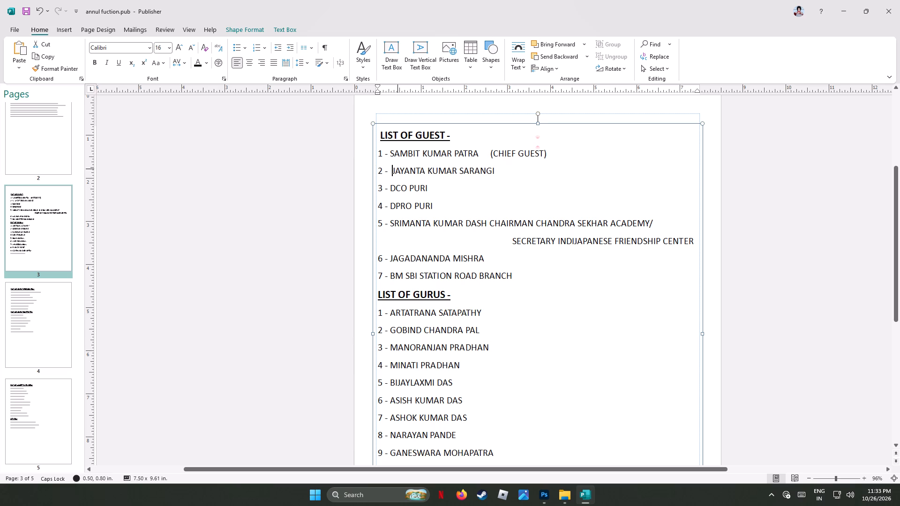
Add "(GUEST OF HONOUR)" after the name in the second entry under LIST OF GUEST.
{"action": "left_click", "coordinate": [502, 173]}
{"action": "key", "text": "space"}
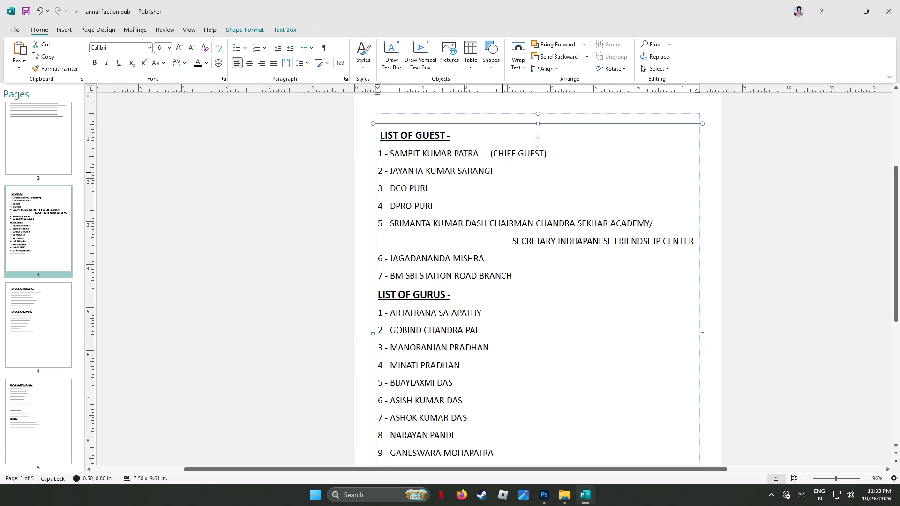
{"action": "type", "text": "(GUEST OF HONOUR"}
{"action": "key", "text": "shift+parenright"}
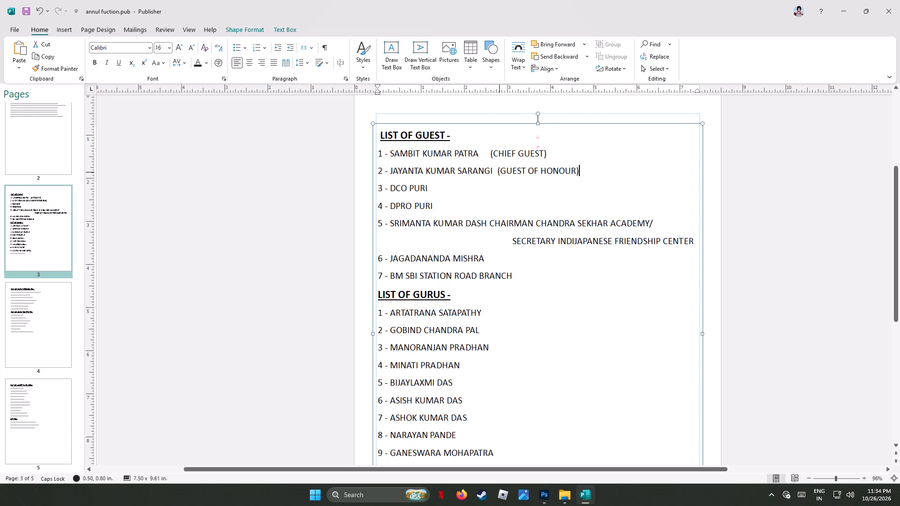
Copy "(GUEST OF HONOUR)" from the second guest entry and add it after DCO PURI, without an extra blank line.
{"action": "left_click_drag", "start_coordinate": [497, 171], "coordinate": [539, 170]}
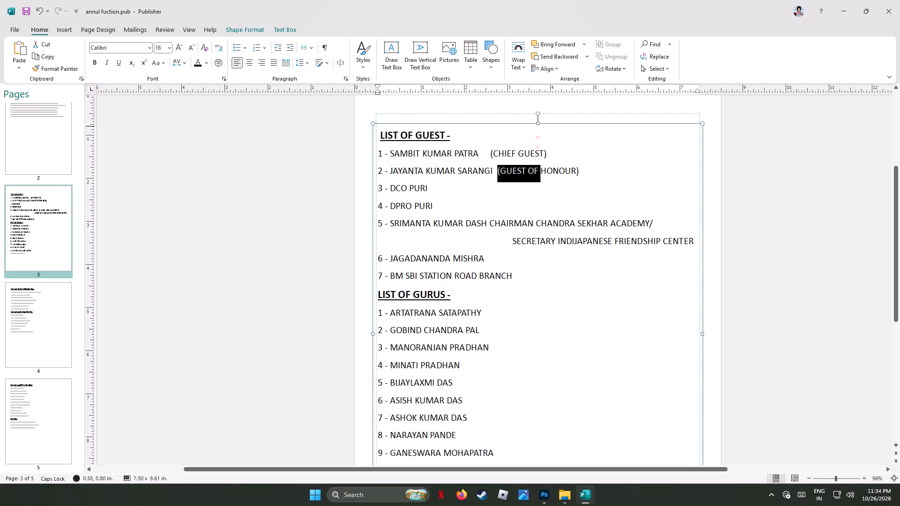
{"action": "left_click_drag", "start_coordinate": [539, 170], "coordinate": [586, 172]}
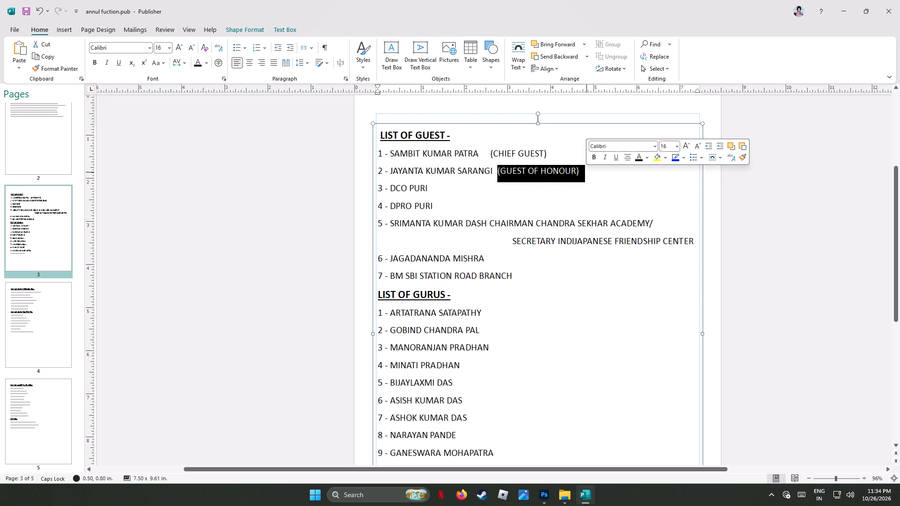
{"action": "key", "text": "shift+c"}
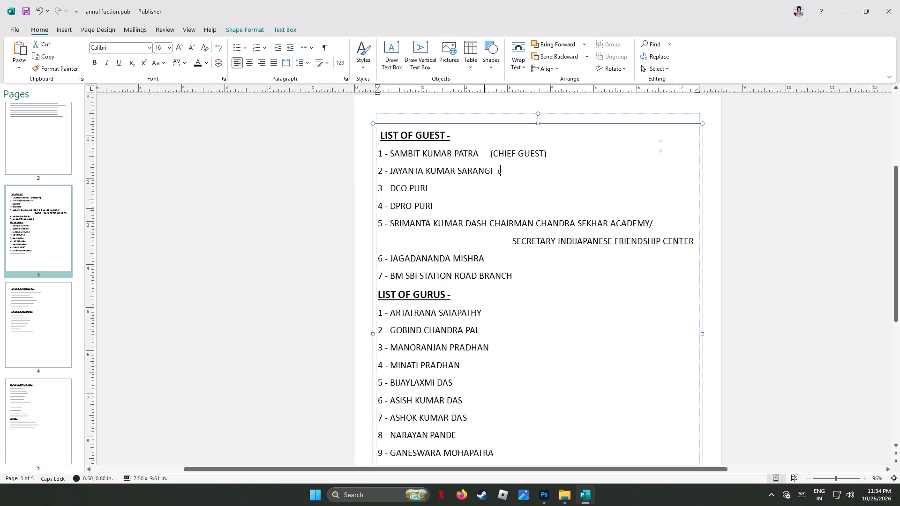
{"action": "key", "text": "ctrl+c"}
{"action": "key", "text": "ctrl+z"}
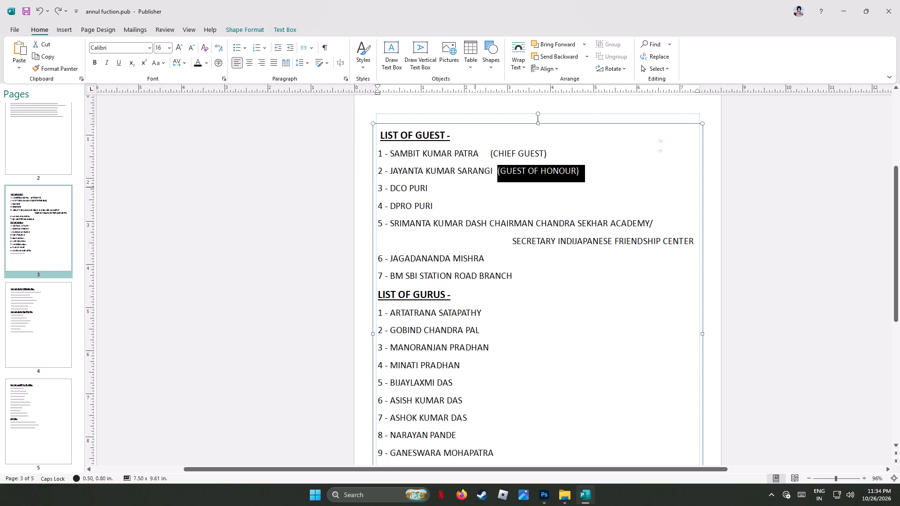
{"action": "key", "text": "ctrl+c"}
{"action": "left_click", "coordinate": [462, 183]}
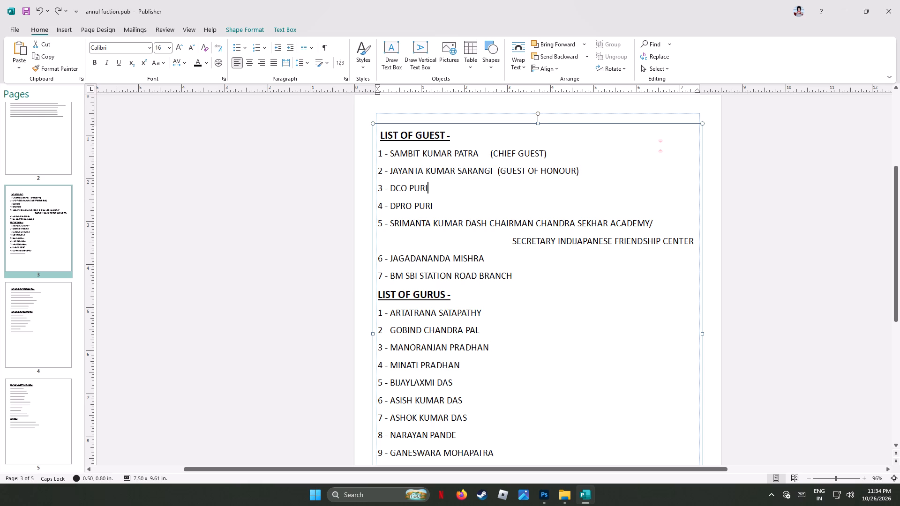
{"action": "key", "text": "space"}
{"action": "key", "text": "space"}
{"action": "key", "text": "space"}
{"action": "key", "text": "space"}
{"action": "key", "text": "ctrl+v"}
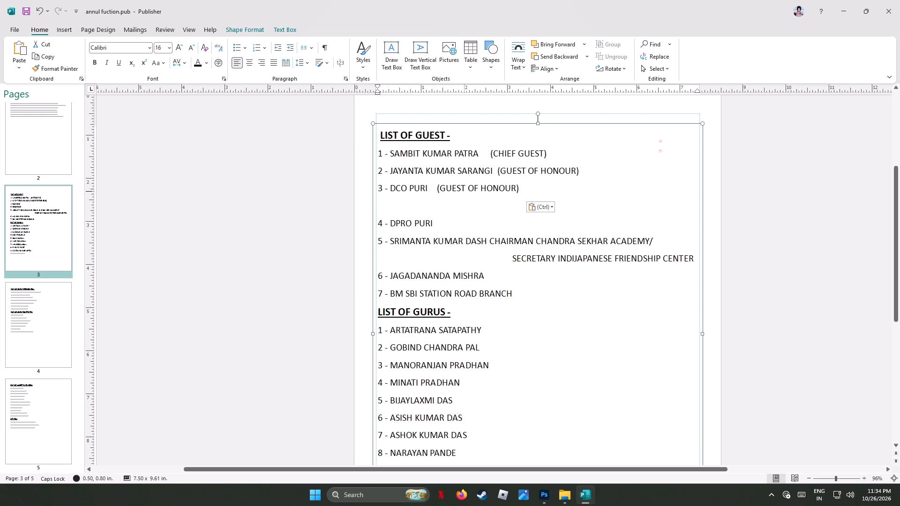
{"action": "key", "text": "BackSpace"}
Add the copied "(GUEST OF HONOUR)" after DPRO PURI in the fourth guest entry, without an extra blank line.
{"action": "left_click", "coordinate": [450, 209]}
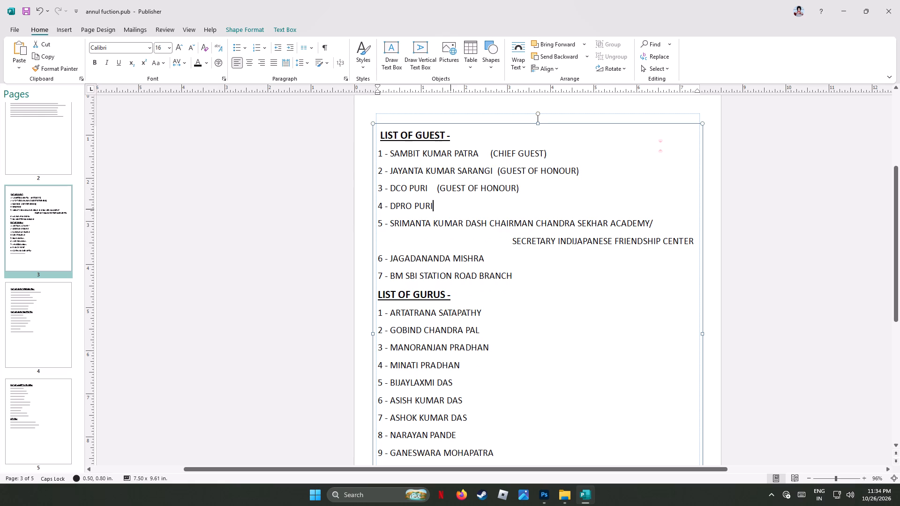
{"action": "key", "text": "space"}
{"action": "key", "text": "space"}
{"action": "key", "text": "ctrl+v"}
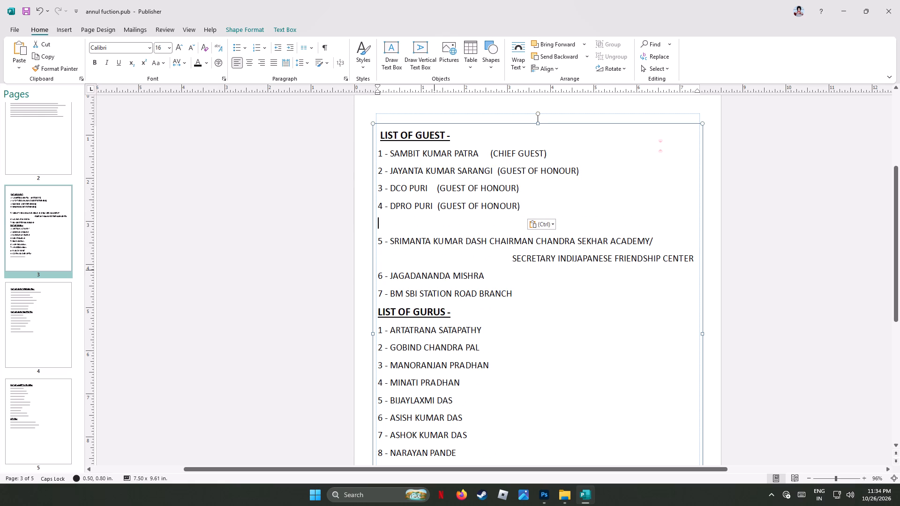
{"action": "key", "text": "BackSpace"}
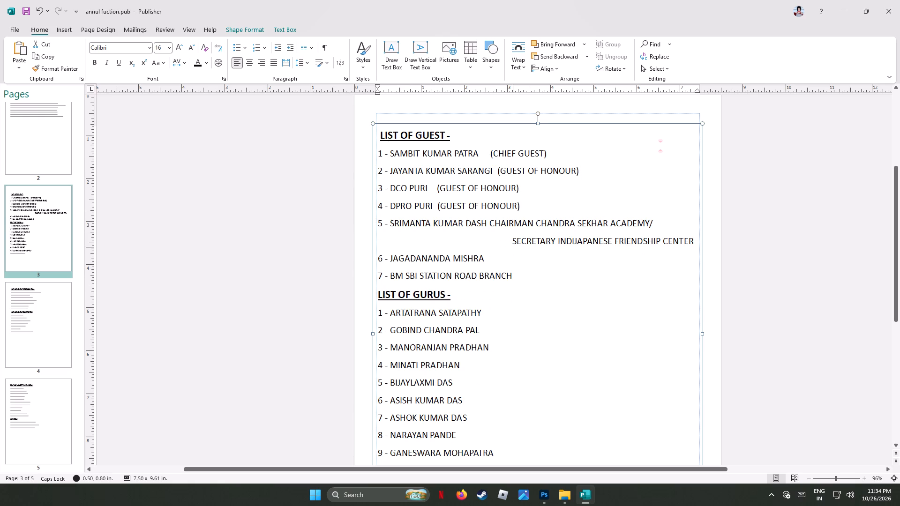
Remove the excess leading spaces before SECRETARY INDIJAPANESE FRIENDSHIP CENTER so the line starts roughly under the name in the fifth guest entry.
{"action": "left_click", "coordinate": [513, 247]}
{"action": "key", "text": "BackSpace"}
{"action": "key", "text": "BackSpace"}
{"action": "key", "text": "BackSpace"}
{"action": "key", "text": "BackSpace"}
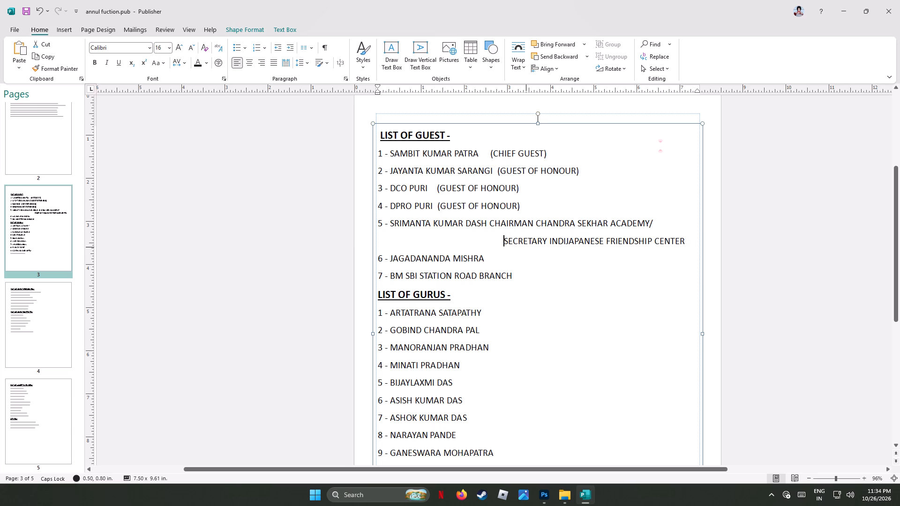
{"action": "key", "text": "BackSpace"}
{"action": "key", "text": "BackSpace"}
{"action": "key", "text": "BackSpace"}
{"action": "key", "text": "BackSpace"}
{"action": "key", "text": "BackSpace"}
{"action": "key", "text": "BackSpace"}
{"action": "key", "text": "BackSpace"}
{"action": "key", "text": "BackSpace"}
{"action": "key", "text": "BackSpace"}
{"action": "key", "text": "BackSpace"}
{"action": "key", "text": "BackSpace"}
{"action": "key", "text": "BackSpace"}
{"action": "key", "text": "BackSpace"}
{"action": "key", "text": "BackSpace"}
{"action": "key", "text": "BackSpace"}
{"action": "key", "text": "BackSpace"}
{"action": "key", "text": "BackSpace"}
{"action": "key", "text": "BackSpace"}
{"action": "key", "text": "BackSpace"}
{"action": "key", "text": "BackSpace"}
{"action": "key", "text": "BackSpace"}
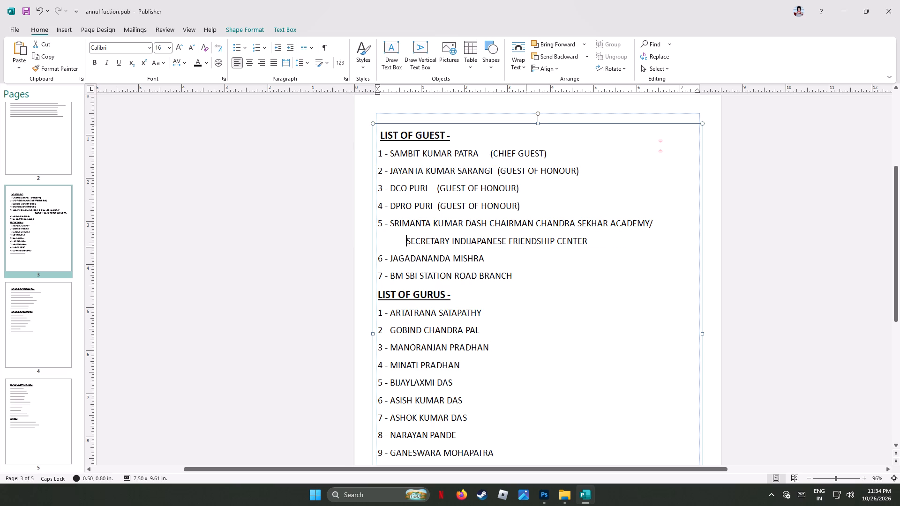
{"action": "key", "text": "BackSpace"}
{"action": "key", "text": "BackSpace"}
{"action": "key", "text": "BackSpace"}
{"action": "key", "text": "BackSpace"}
{"action": "key", "text": "BackSpace"}
{"action": "key", "text": "BackSpace"}
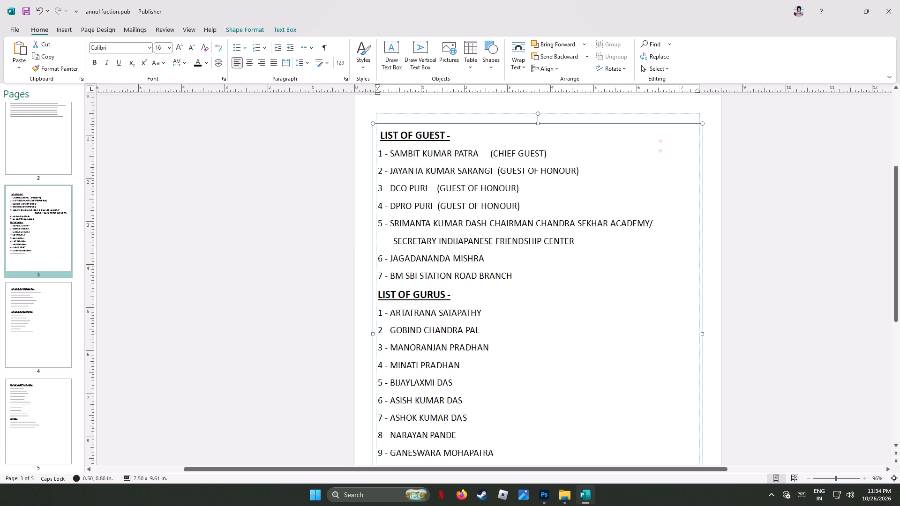
Add three spaces after SECRETARY INDIJAPANESE FRIENDSHIP CENTER in the fifth guest entry.
{"action": "left_click", "coordinate": [583, 237]}
{"action": "key", "text": "space"}
{"action": "key", "text": "space"}
{"action": "key", "text": "space"}
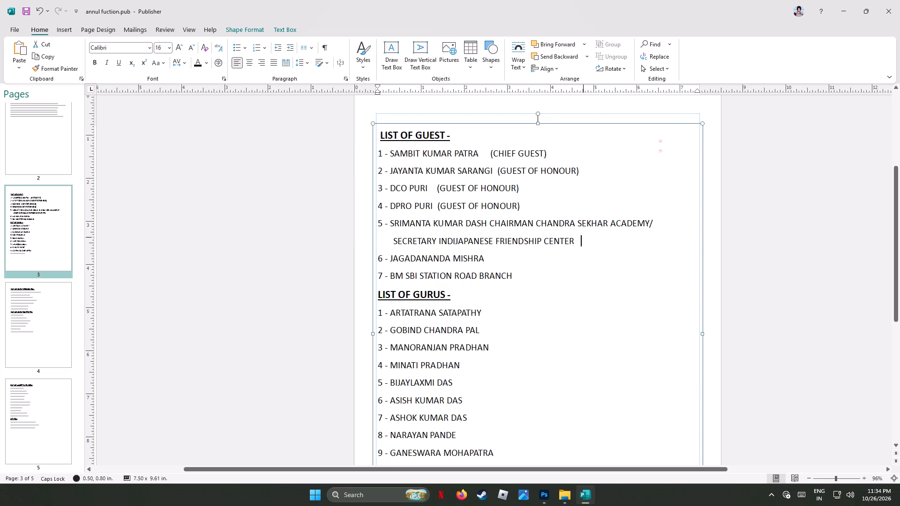
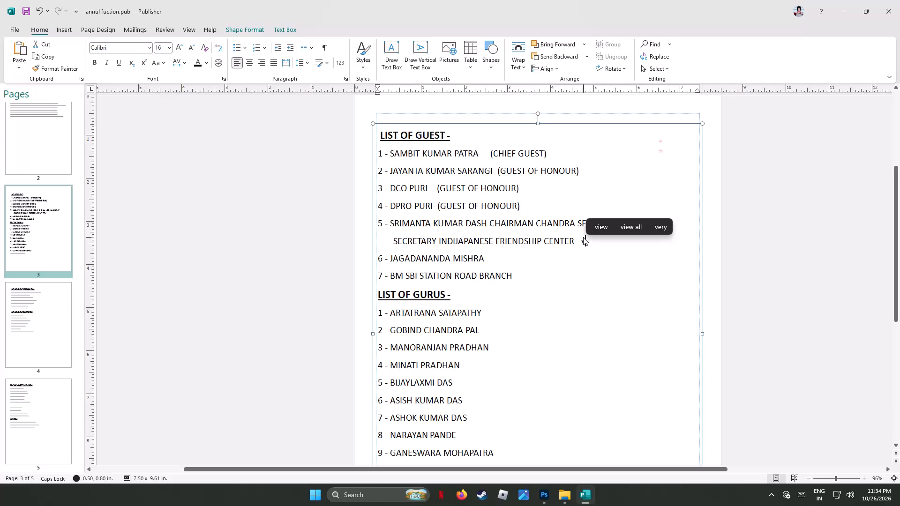
Add the copied "(GUEST OF HONOUR)" at the end of the fifth guest entry and delete the stray "v" before it.
{"action": "key", "text": "ctrl+v"}
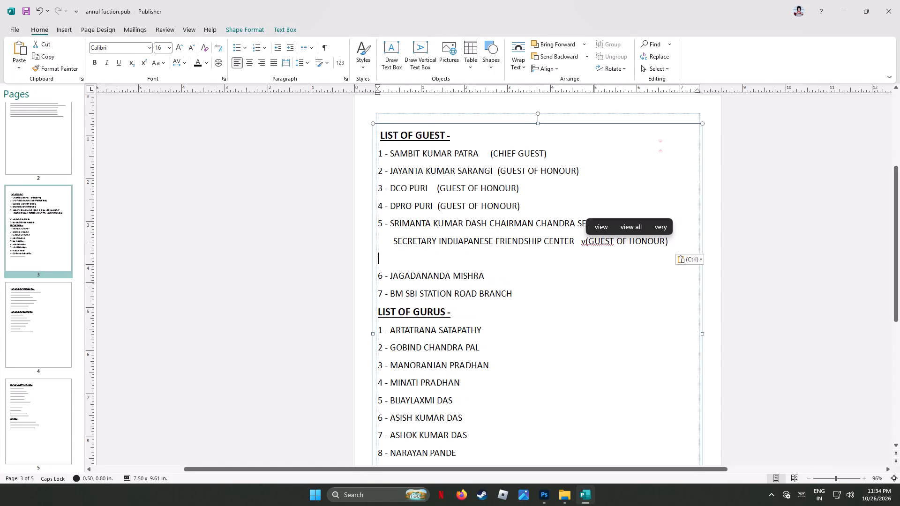
{"action": "left_click", "coordinate": [595, 282]}
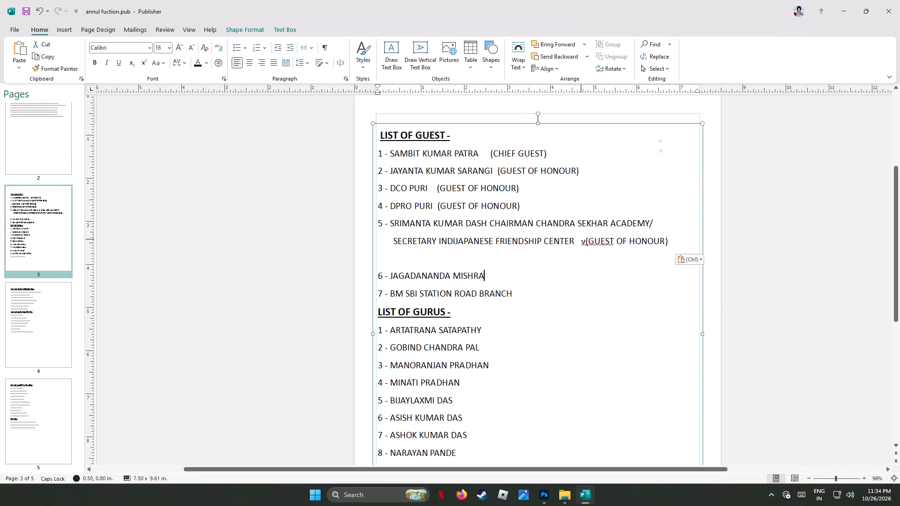
{"action": "left_click", "coordinate": [584, 241]}
{"action": "key", "text": "BackSpace"}
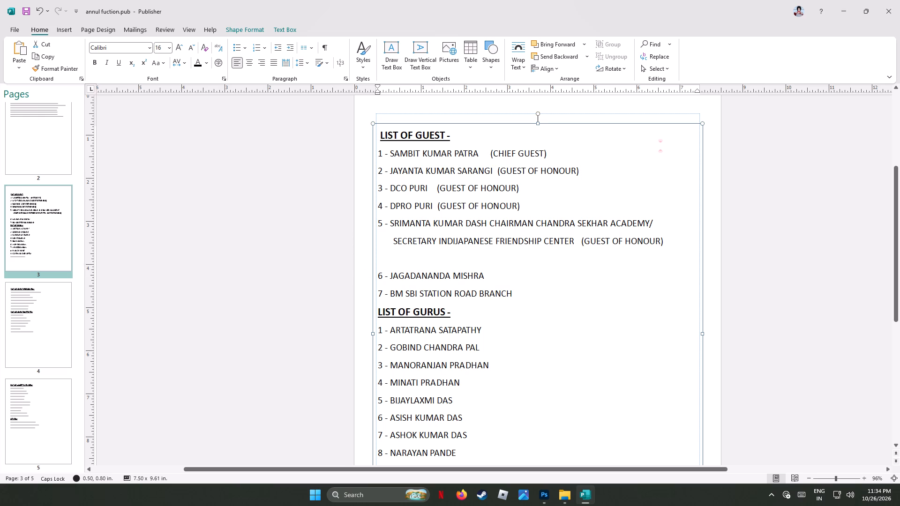
Add three spaces and the copied "(GUEST OF HONOUR)" after the name in the sixth guest entry, without an extra blank line.
{"action": "left_click", "coordinate": [515, 273]}
{"action": "key", "text": "space"}
{"action": "key", "text": "space"}
{"action": "key", "text": "space"}
{"action": "key", "text": "ctrl+v"}
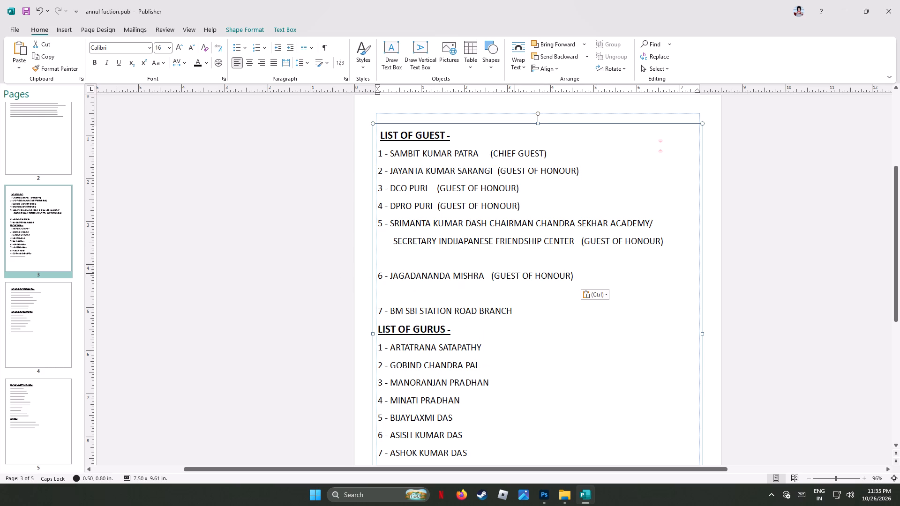
{"action": "key", "text": "BackSpace"}
Remove the blank line between the fifth and sixth guest entries.
{"action": "left_click", "coordinate": [407, 264]}
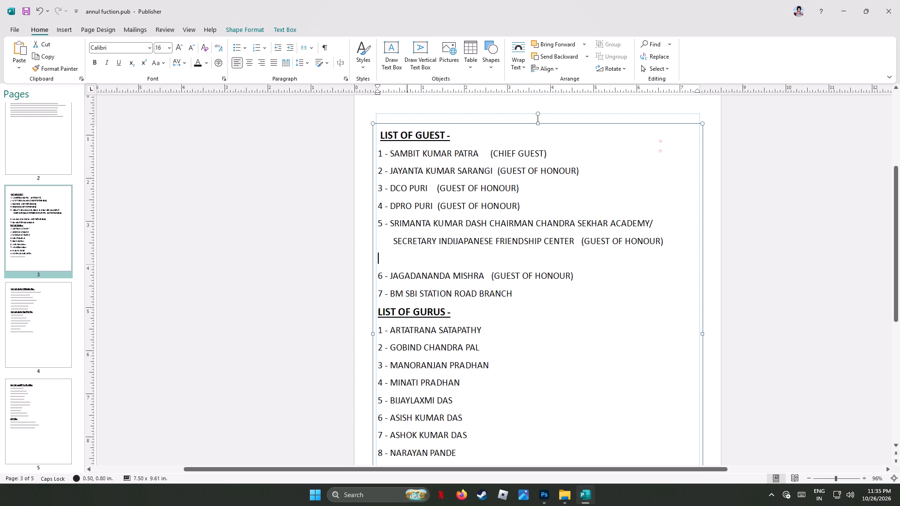
{"action": "key", "text": "BackSpace"}
Add three spaces and the copied "(GUEST OF HONOUR)" after BM SBI STATION ROAD BRANCH in the seventh guest entry, without an extra blank line.
{"action": "left_click", "coordinate": [527, 280]}
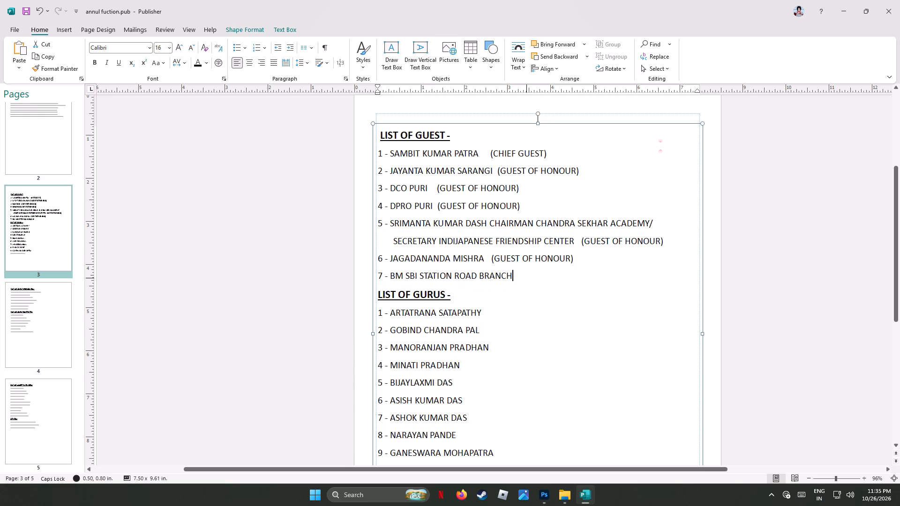
{"action": "key", "text": "space"}
{"action": "key", "text": "space"}
{"action": "key", "text": "space"}
{"action": "key", "text": "ctrl+v"}
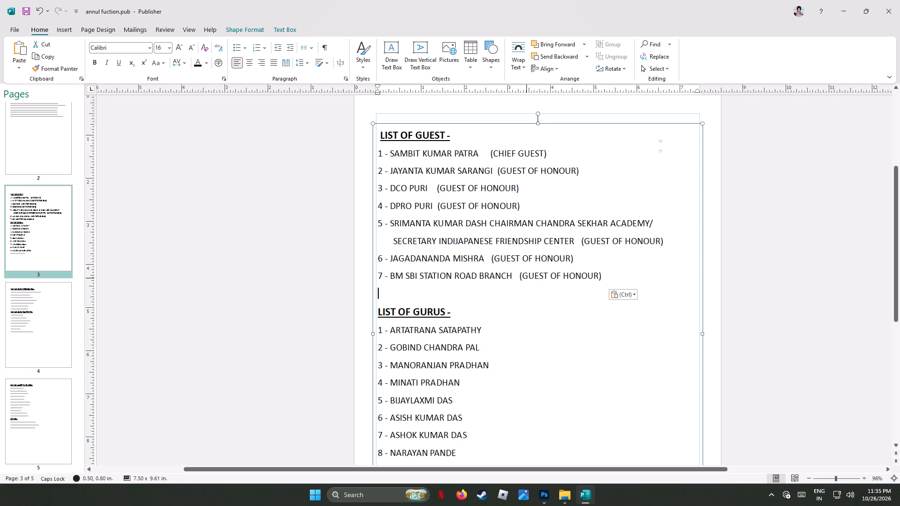
{"action": "key", "text": "BackSpace"}
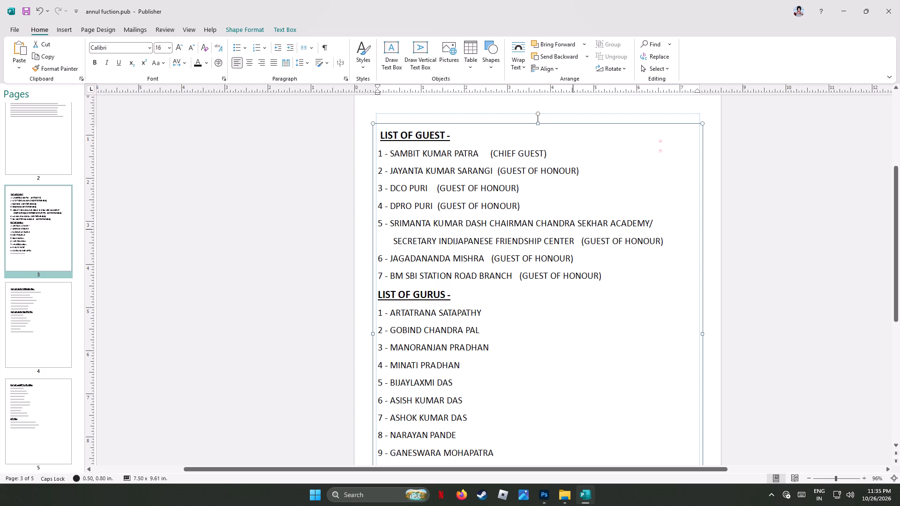
Correct the word before FRIENDSHIP CENTER in the fifth guest entry to INDOJAPANESE.
{"action": "left_click", "coordinate": [456, 243]}
{"action": "key", "text": "BackSpace"}
{"action": "key", "text": "o"}
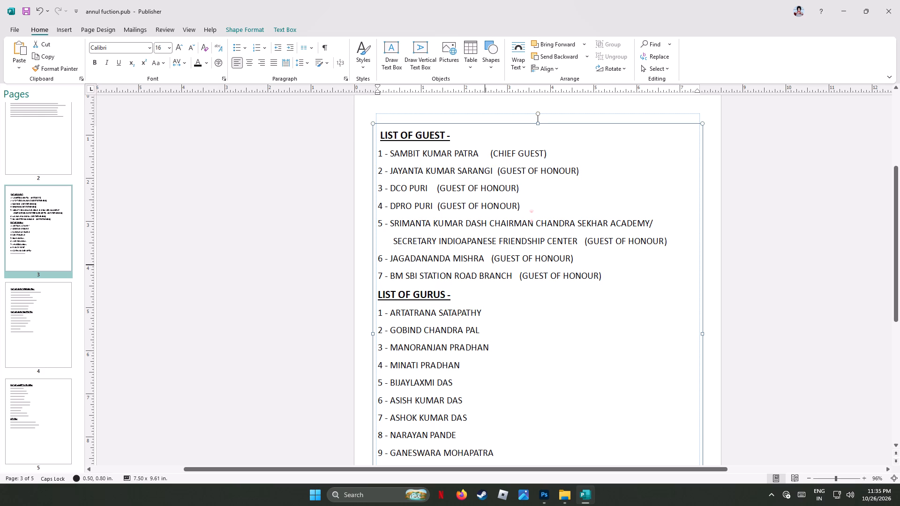
{"action": "key", "text": "j"}
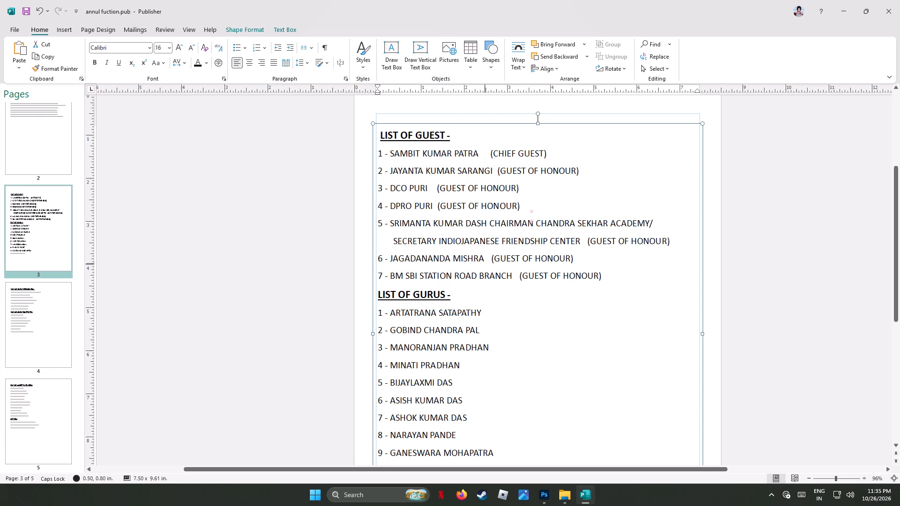
{"action": "key", "text": "BackSpace"}
{"action": "key", "text": "BackSpace"}
{"action": "key", "text": "BackSpace"}
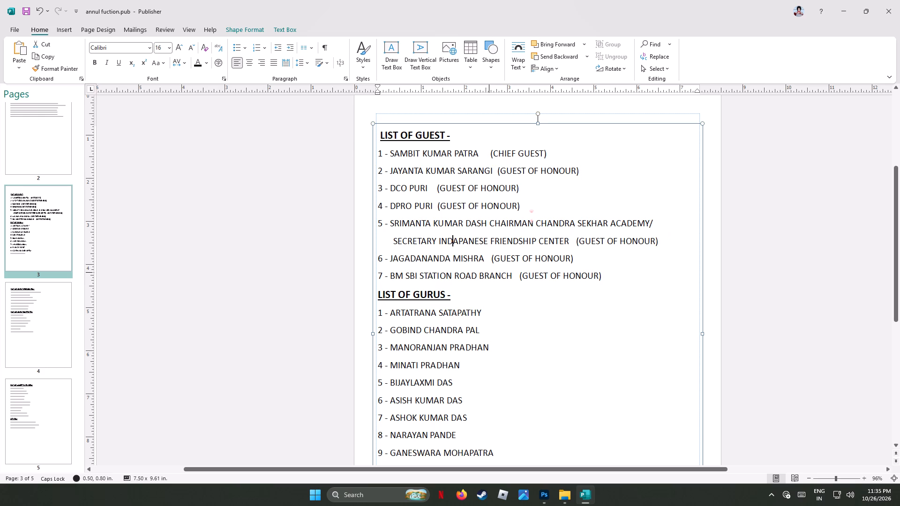
{"action": "type", "text": "OJ"}
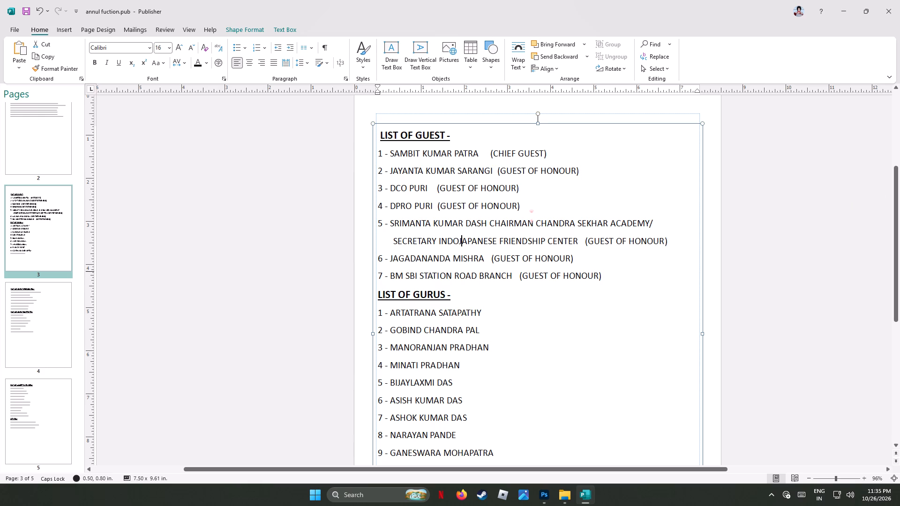
{"action": "left_click", "coordinate": [624, 275]}
Set the font size of the tenth entry in the list of gurus to 16.
{"action": "scroll", "coordinate": [470, 287], "scroll_direction": "down", "scroll_amount": 3}
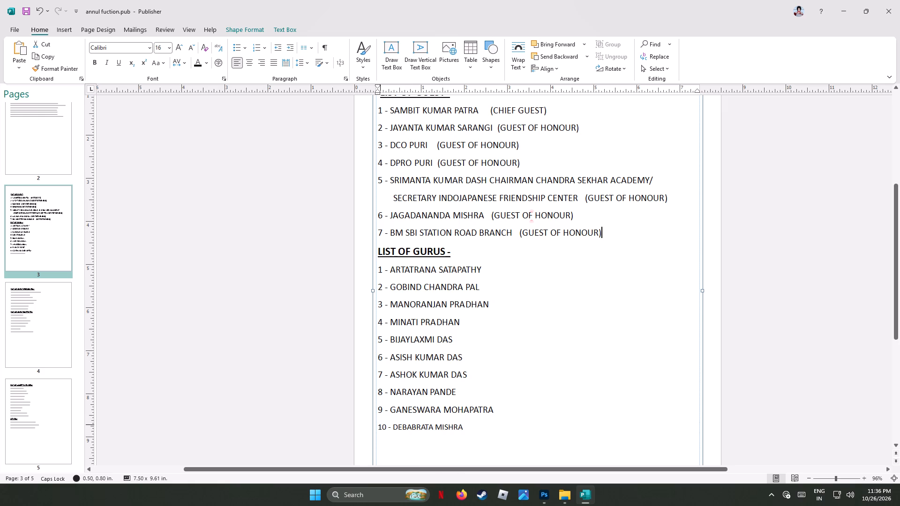
{"action": "left_click_drag", "start_coordinate": [379, 426], "coordinate": [477, 429]}
{"action": "left_click", "coordinate": [172, 47]}
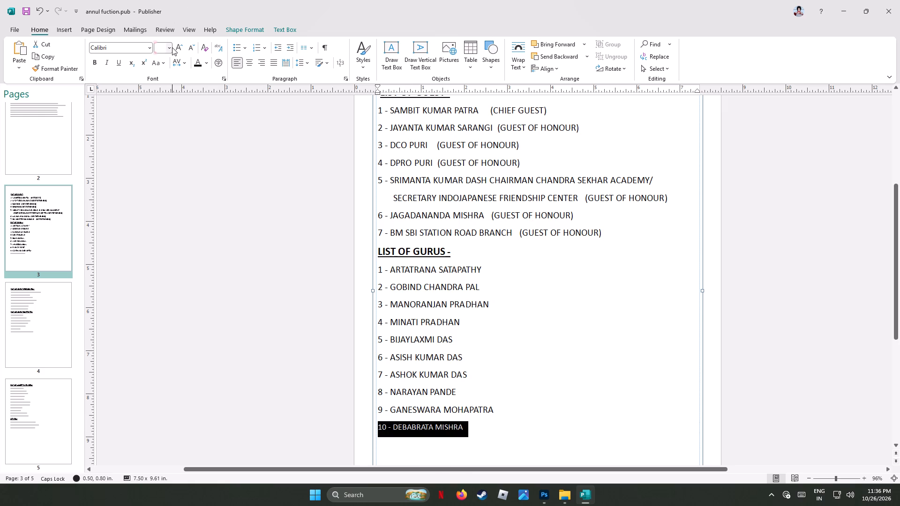
{"action": "left_click", "coordinate": [167, 48]}
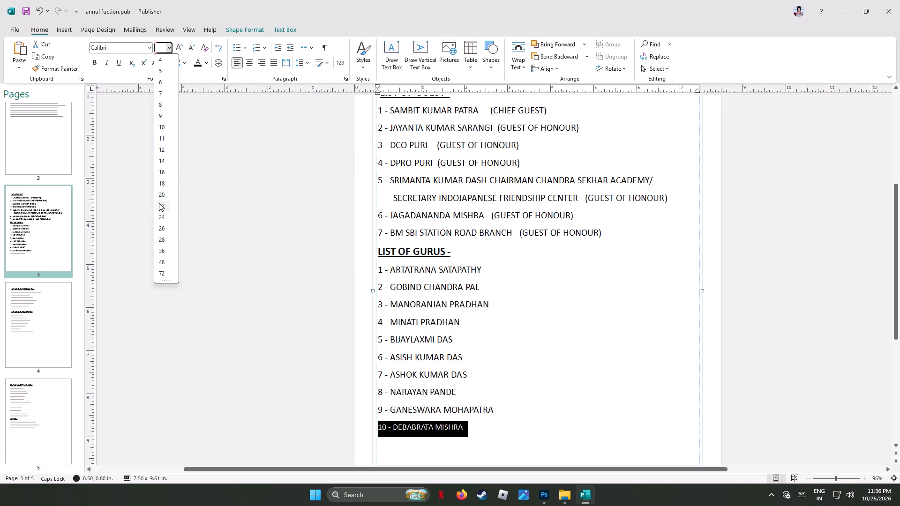
{"action": "left_click", "coordinate": [163, 175]}
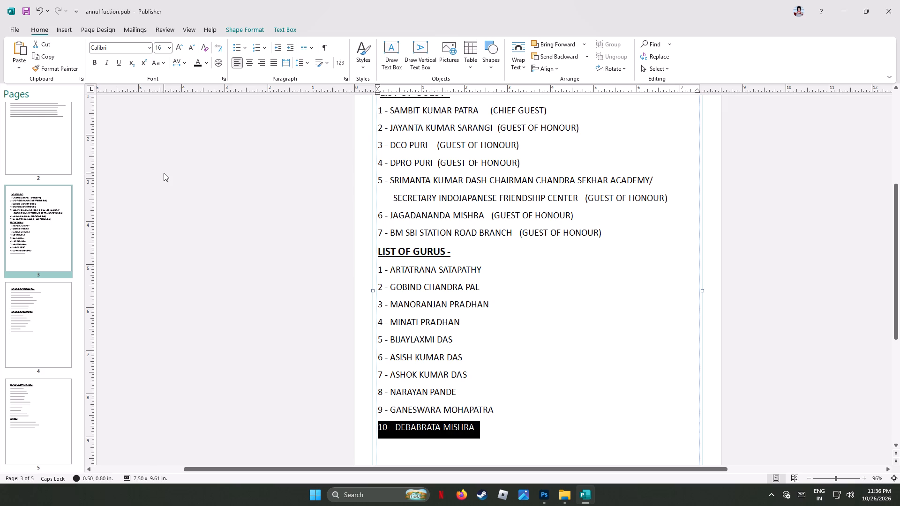
{"action": "left_click", "coordinate": [243, 368]}
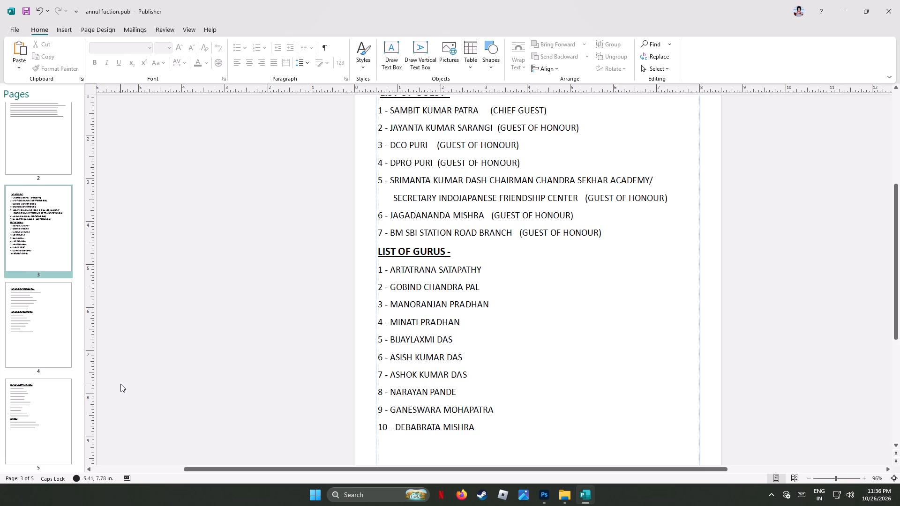
On page 4, renumber the RABINDRANURTYAM entry in the list of guest performers as 4.
{"action": "left_click", "coordinate": [23, 319]}
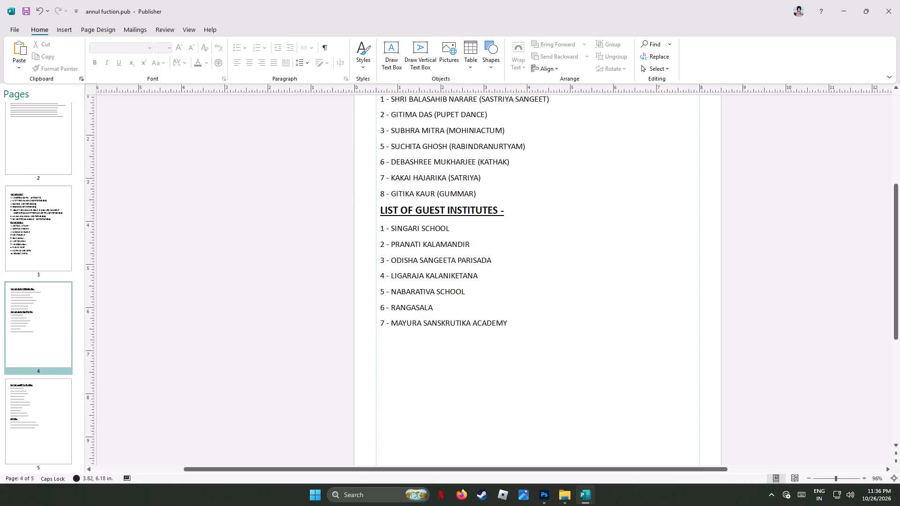
{"action": "scroll", "coordinate": [551, 303], "scroll_direction": "up", "scroll_amount": 2}
{"action": "scroll", "coordinate": [550, 299], "scroll_direction": "down", "scroll_amount": 1}
{"action": "scroll", "coordinate": [550, 294], "scroll_direction": "up", "scroll_amount": 2}
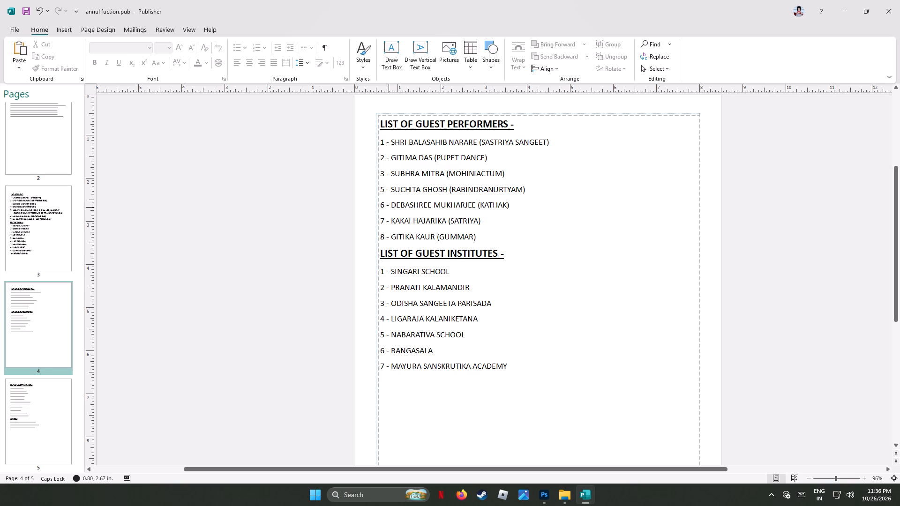
{"action": "left_click", "coordinate": [385, 190]}
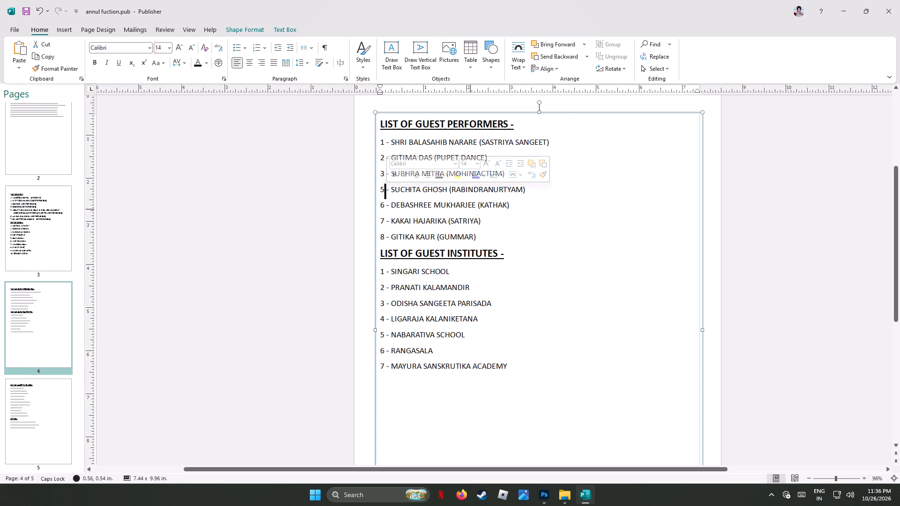
{"action": "key", "text": "BackSpace"}
{"action": "key", "text": "BackSpace"}
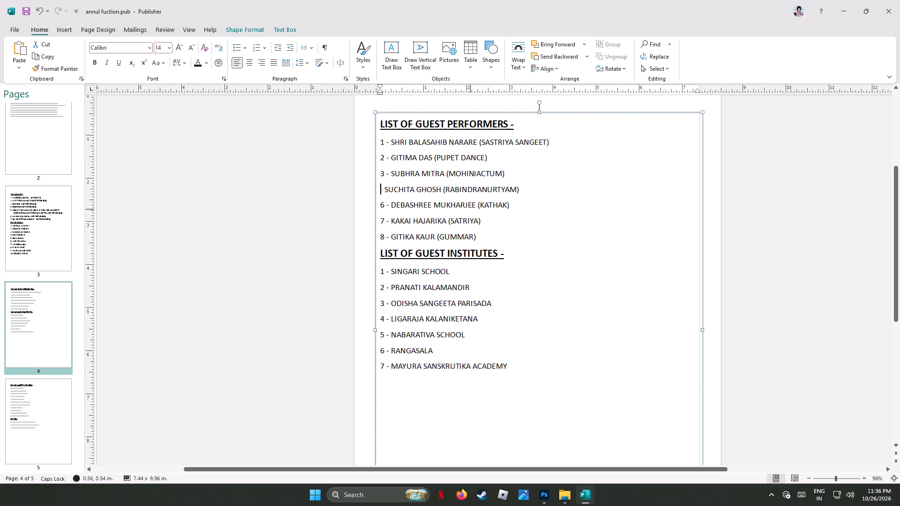
{"action": "type", "text": "4"}
{"action": "key", "text": "space"}
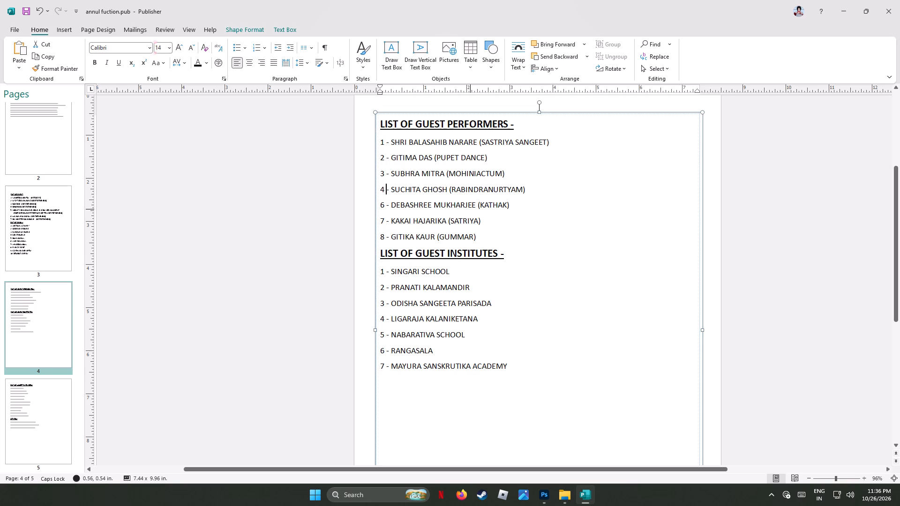
Renumber the KATHAK, SATRIYA and GUMMAR entries in the list of guest performers as 5, 6 and 7.
{"action": "left_click", "coordinate": [383, 203]}
{"action": "key", "text": "BackSpace"}
{"action": "key", "text": "5"}
{"action": "left_click", "coordinate": [383, 219]}
{"action": "key", "text": "BackSpace"}
{"action": "key", "text": "6"}
{"action": "left_click", "coordinate": [384, 235]}
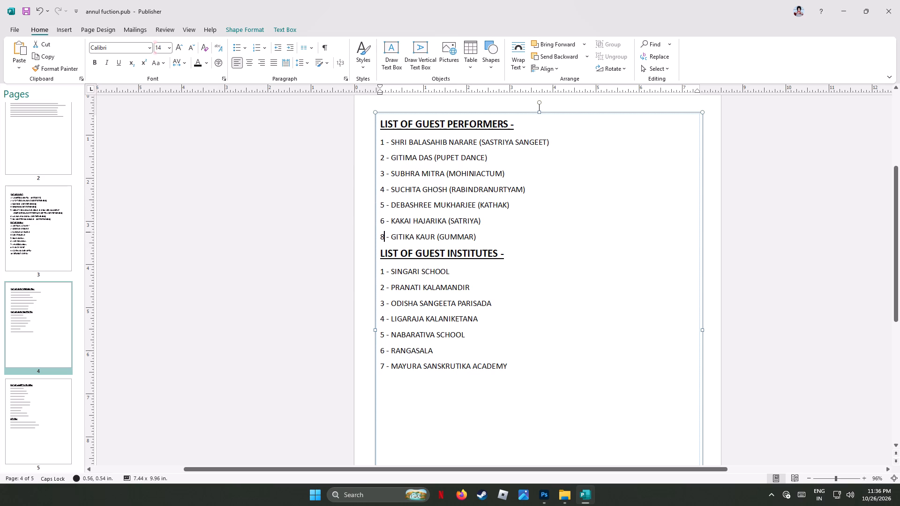
{"action": "key", "text": "BackSpace"}
{"action": "key", "text": "7"}
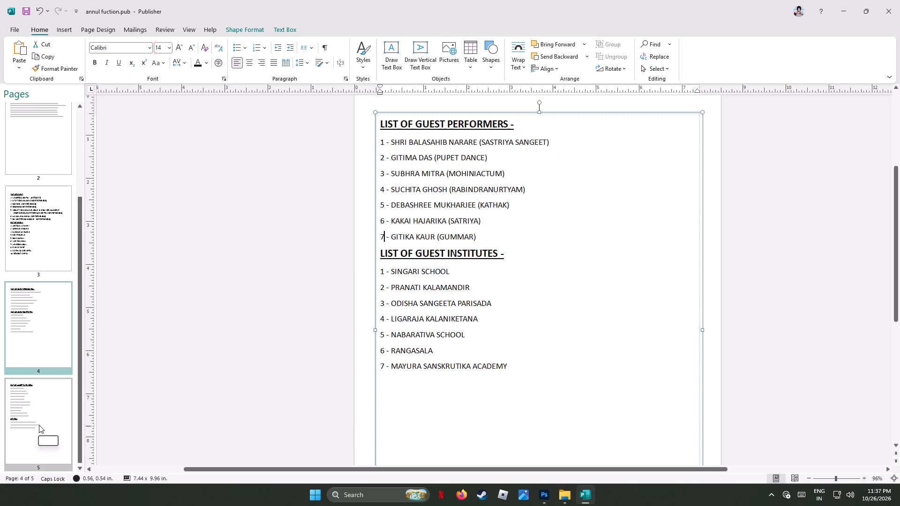
Add "8 - SRIPARNA DANCE ACADEMY" as a new last entry in the list of guest institutes.
{"action": "left_click", "coordinate": [386, 379]}
{"action": "left_click", "coordinate": [516, 365]}
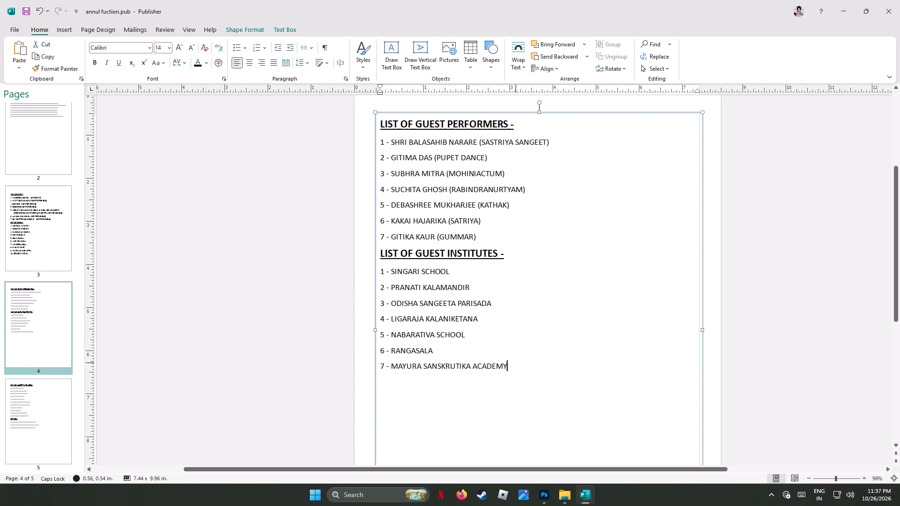
{"action": "key", "text": "Return"}
{"action": "key", "text": "8"}
{"action": "key", "text": "space"}
{"action": "type", "text": "-"}
{"action": "key", "text": "space"}
{"action": "key", "text": "BackSpace"}
{"action": "type", "text": "SR"}
{"action": "type", "text": "IPARNA"}
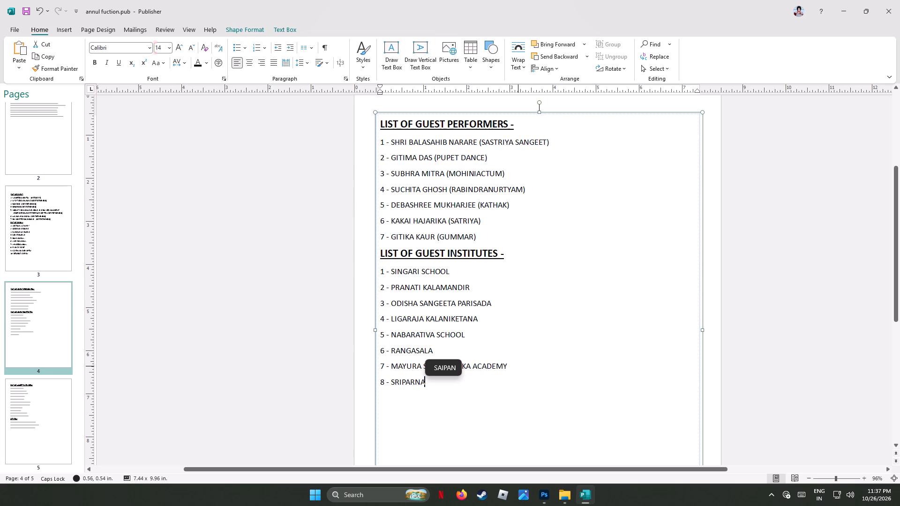
{"action": "key", "text": "space"}
{"action": "type", "text": "DANCE A"}
{"action": "type", "text": "CADEMY"}
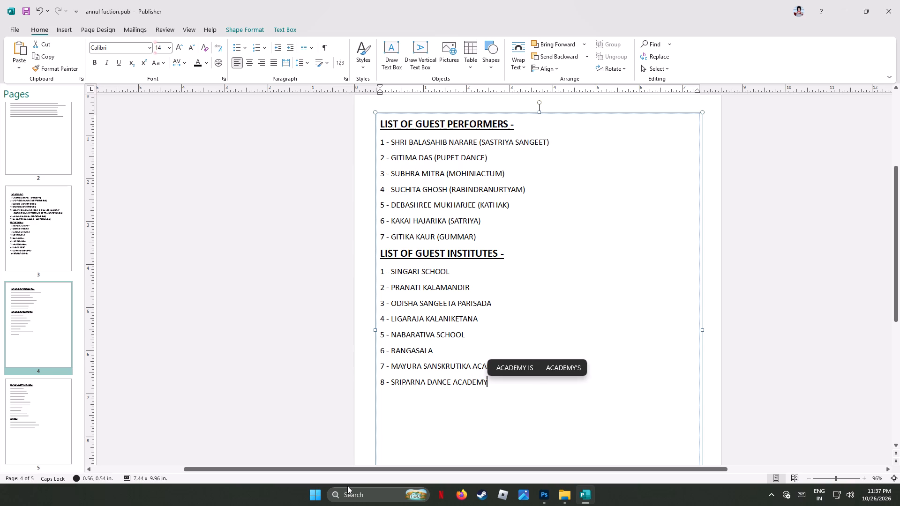
Go to page 5 with the list of society members.
{"action": "left_click", "coordinate": [30, 437]}
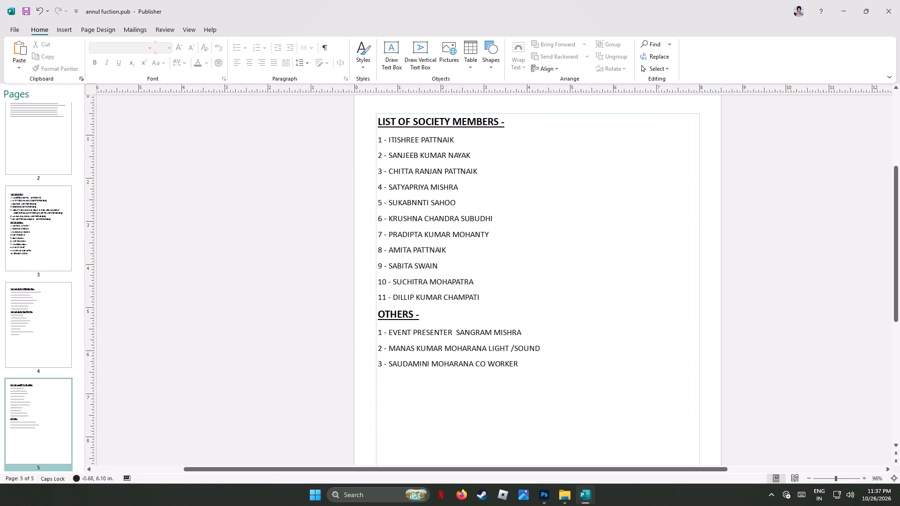
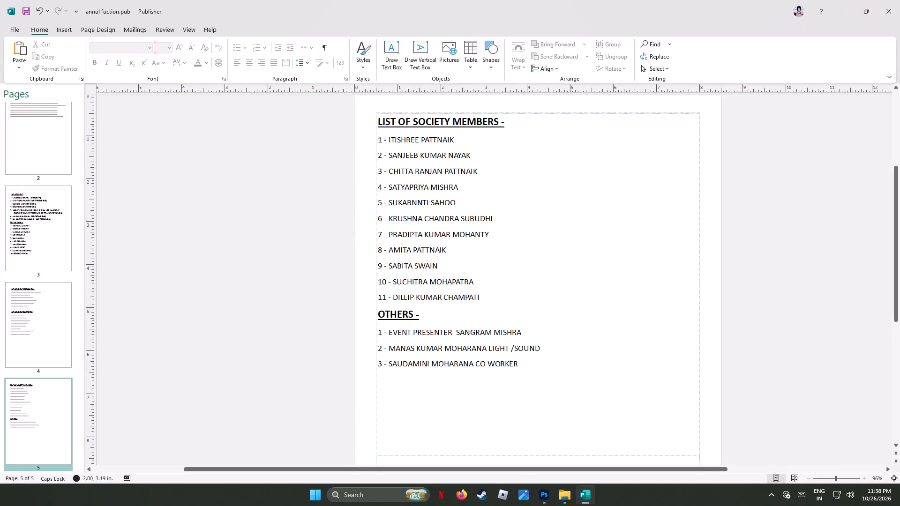
Correct the misspelled first name in entry 5 of the list of society members to SUKANTI.
{"action": "left_click", "coordinate": [416, 202]}
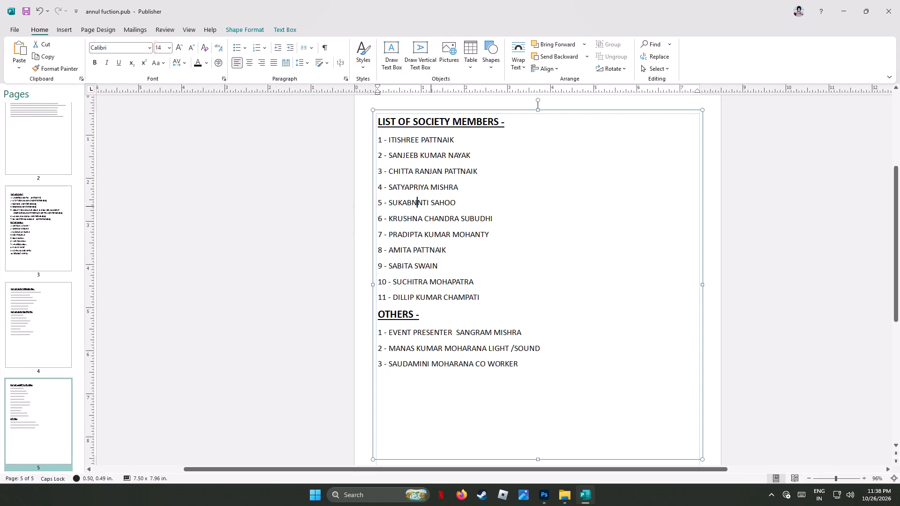
{"action": "key", "text": "BackSpace"}
{"action": "key", "text": "BackSpace"}
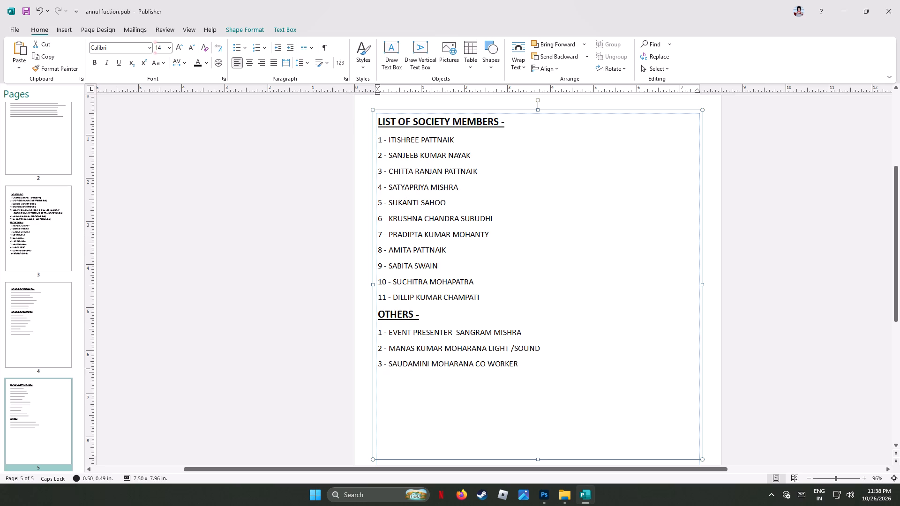
Go back to page 4 with the lists of guest performers and guest institutes.
{"action": "left_click", "coordinate": [33, 347]}
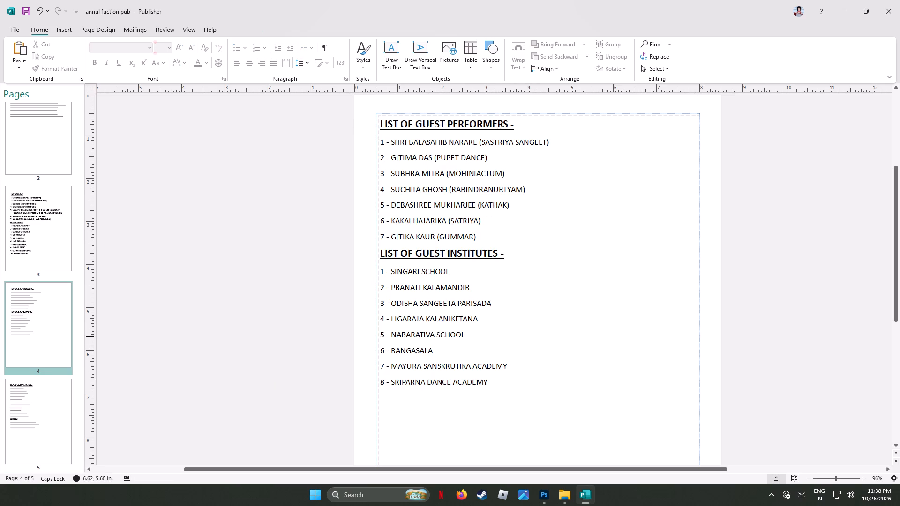
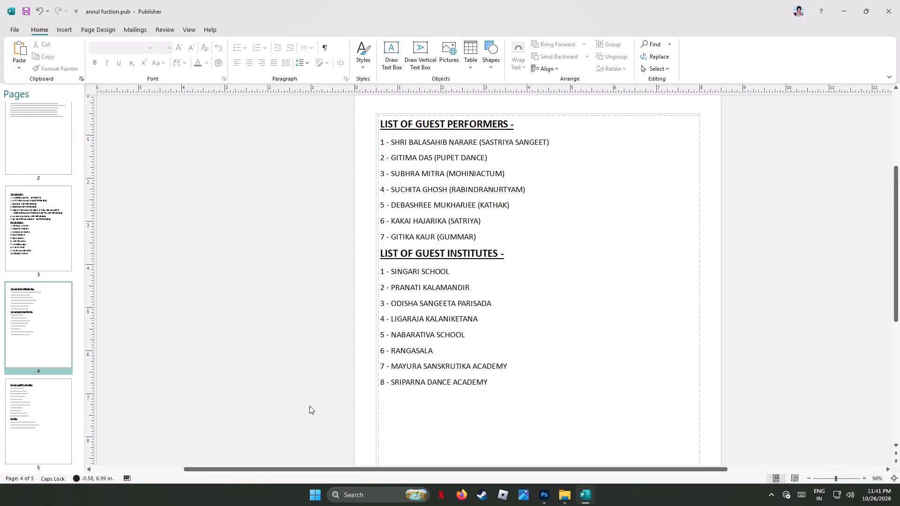
Review the society member, guest performer and institute lists on pages 5 and 4, then the guest and guru lists on page 3.
{"action": "left_click", "coordinate": [15, 424]}
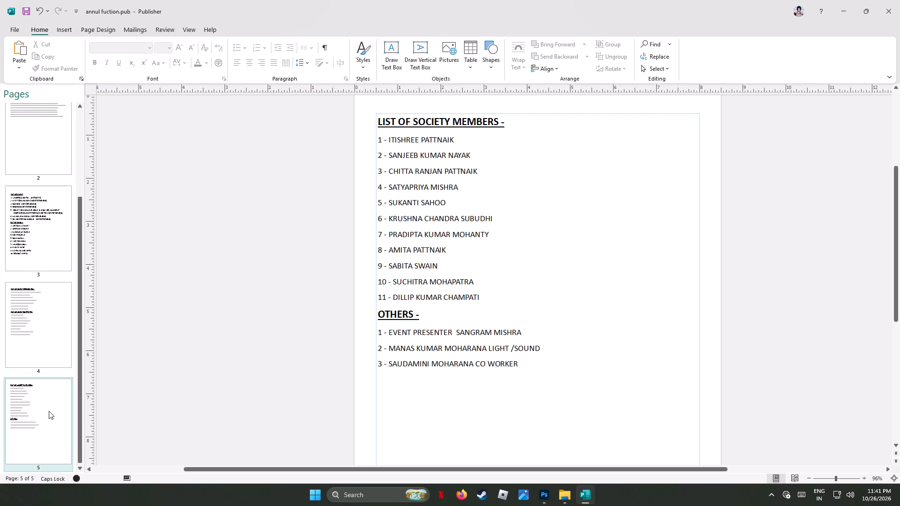
{"action": "left_click", "coordinate": [37, 333]}
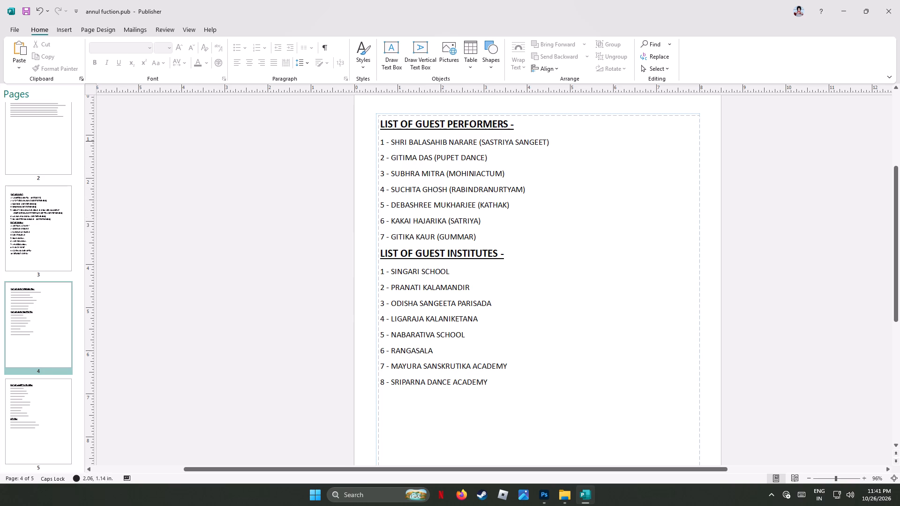
{"action": "left_click", "coordinate": [30, 244]}
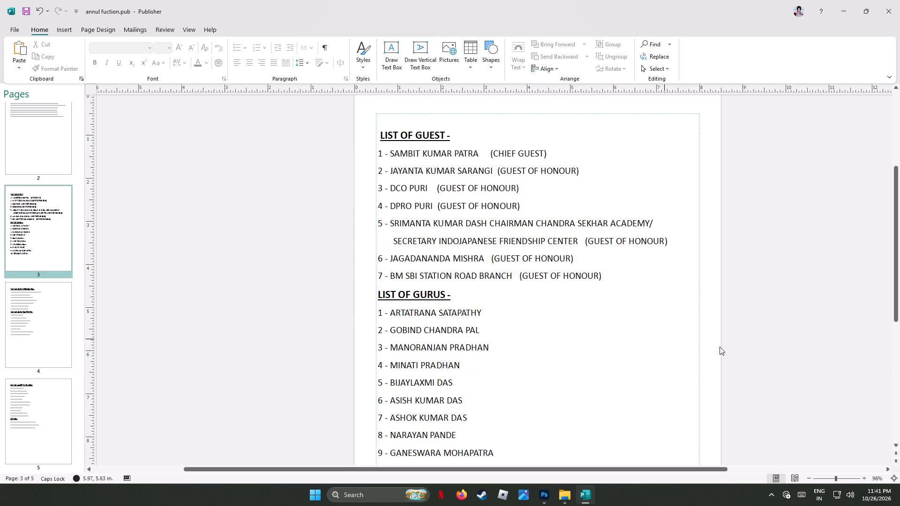
{"action": "scroll", "coordinate": [636, 320], "scroll_direction": "down", "scroll_amount": 3}
{"action": "scroll", "coordinate": [616, 320], "scroll_direction": "up", "scroll_amount": 2}
{"action": "scroll", "coordinate": [616, 320], "scroll_direction": "down", "scroll_amount": 1}
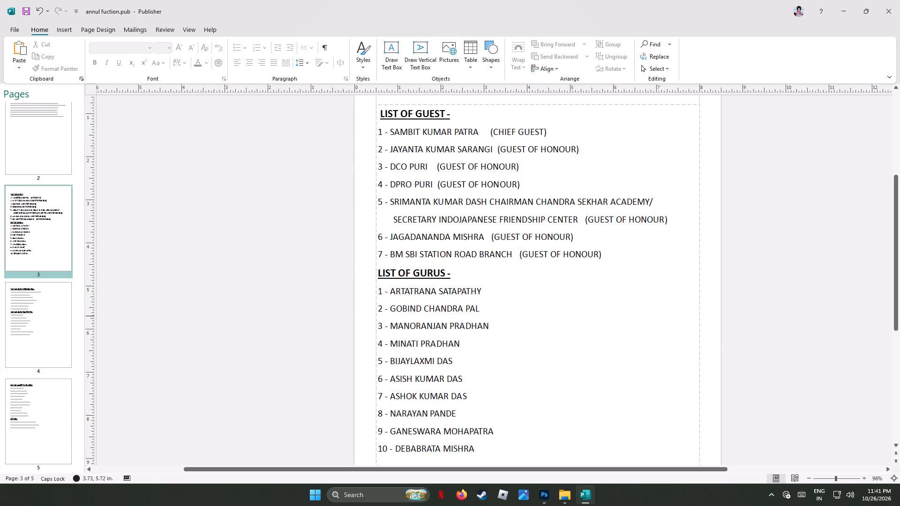
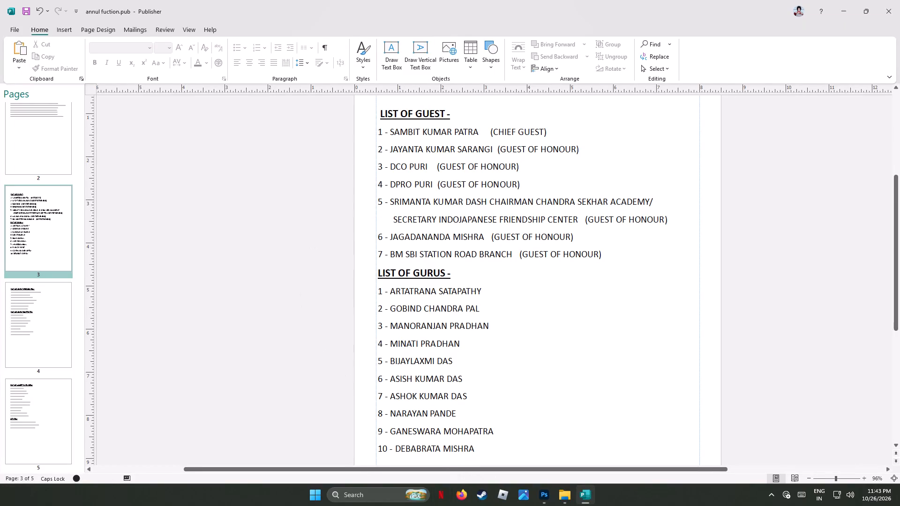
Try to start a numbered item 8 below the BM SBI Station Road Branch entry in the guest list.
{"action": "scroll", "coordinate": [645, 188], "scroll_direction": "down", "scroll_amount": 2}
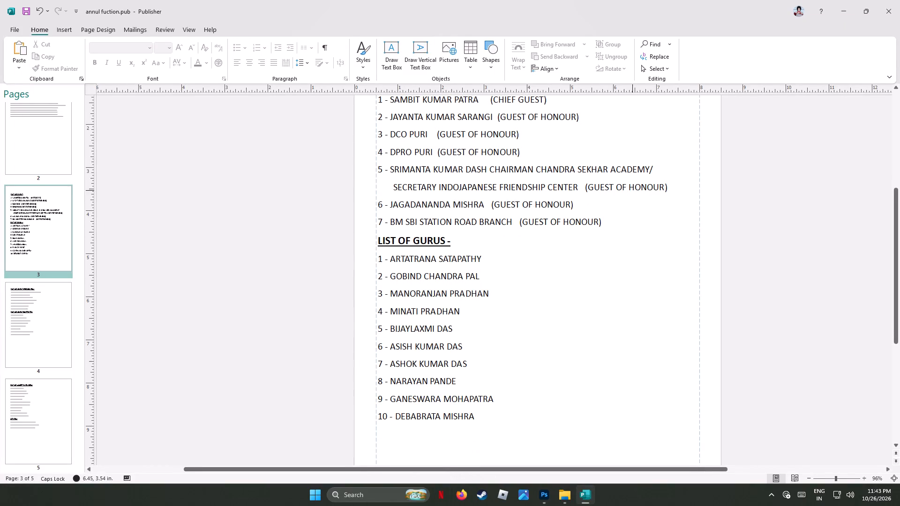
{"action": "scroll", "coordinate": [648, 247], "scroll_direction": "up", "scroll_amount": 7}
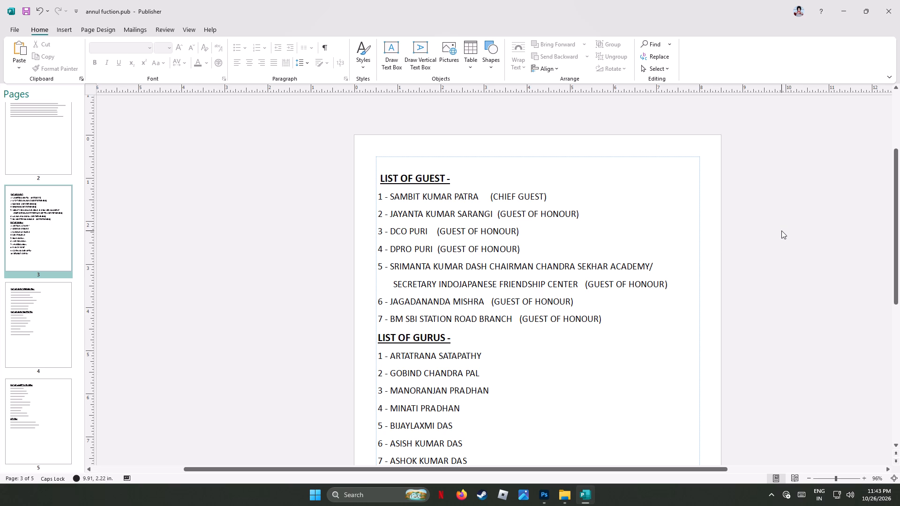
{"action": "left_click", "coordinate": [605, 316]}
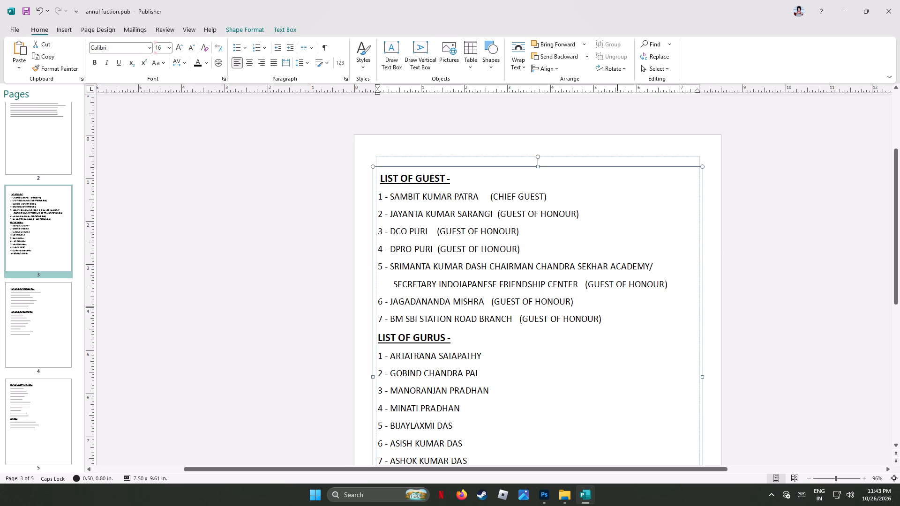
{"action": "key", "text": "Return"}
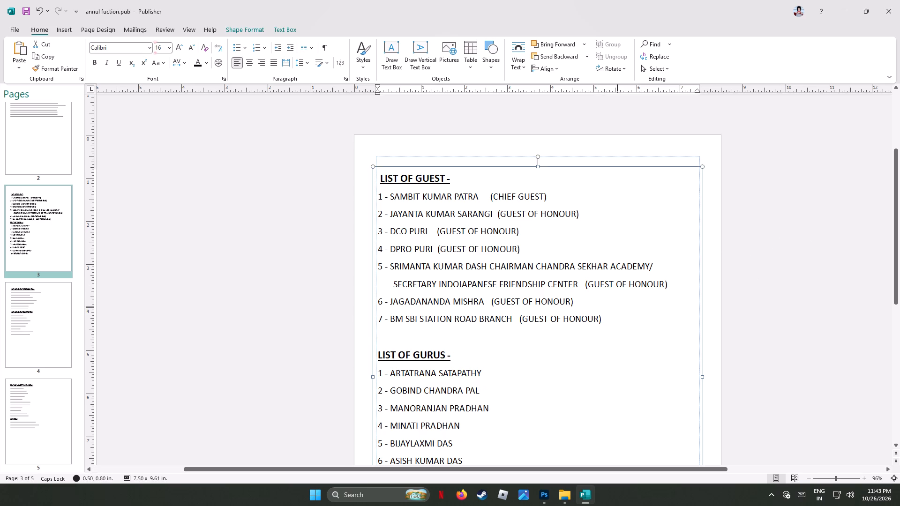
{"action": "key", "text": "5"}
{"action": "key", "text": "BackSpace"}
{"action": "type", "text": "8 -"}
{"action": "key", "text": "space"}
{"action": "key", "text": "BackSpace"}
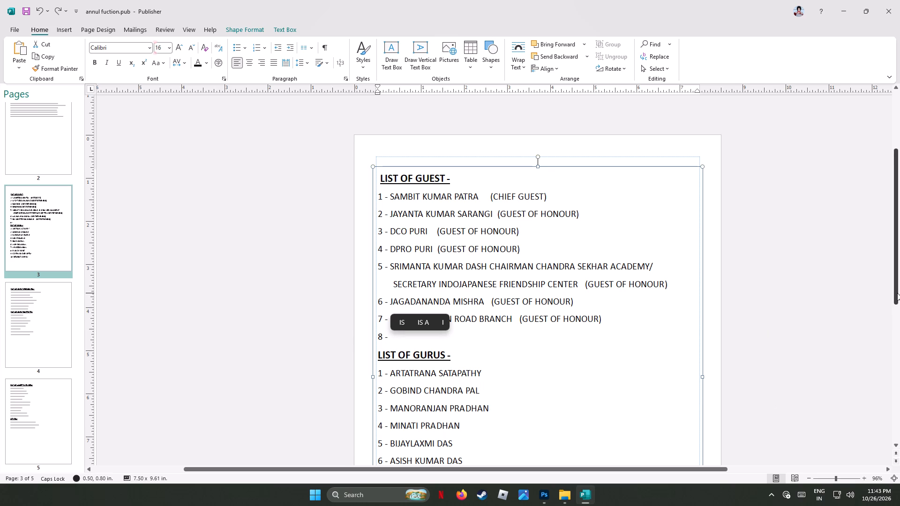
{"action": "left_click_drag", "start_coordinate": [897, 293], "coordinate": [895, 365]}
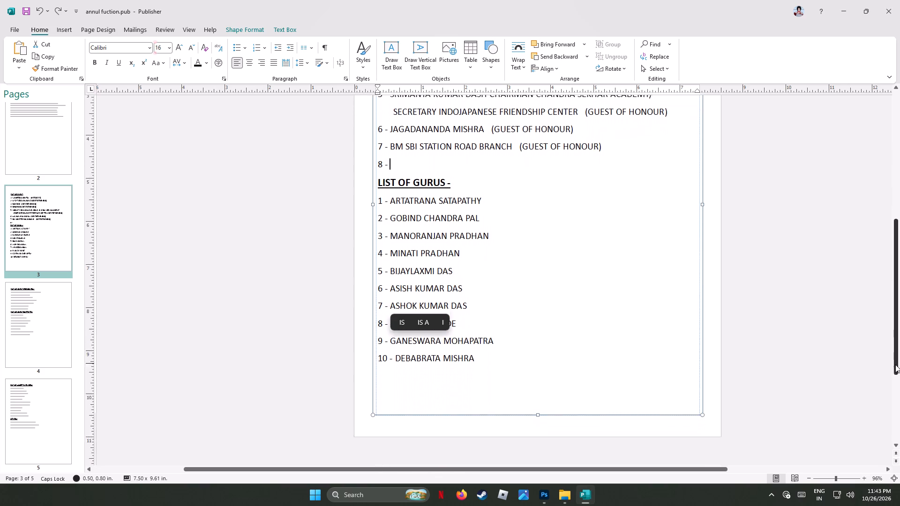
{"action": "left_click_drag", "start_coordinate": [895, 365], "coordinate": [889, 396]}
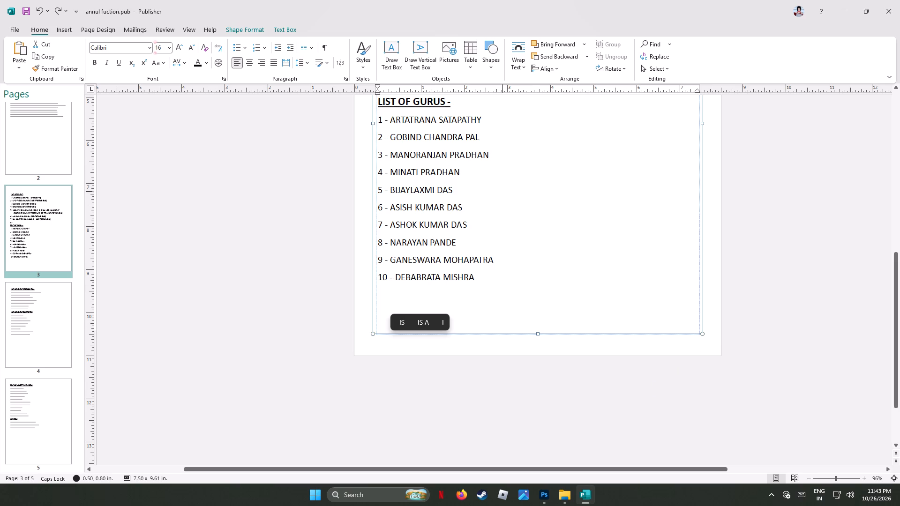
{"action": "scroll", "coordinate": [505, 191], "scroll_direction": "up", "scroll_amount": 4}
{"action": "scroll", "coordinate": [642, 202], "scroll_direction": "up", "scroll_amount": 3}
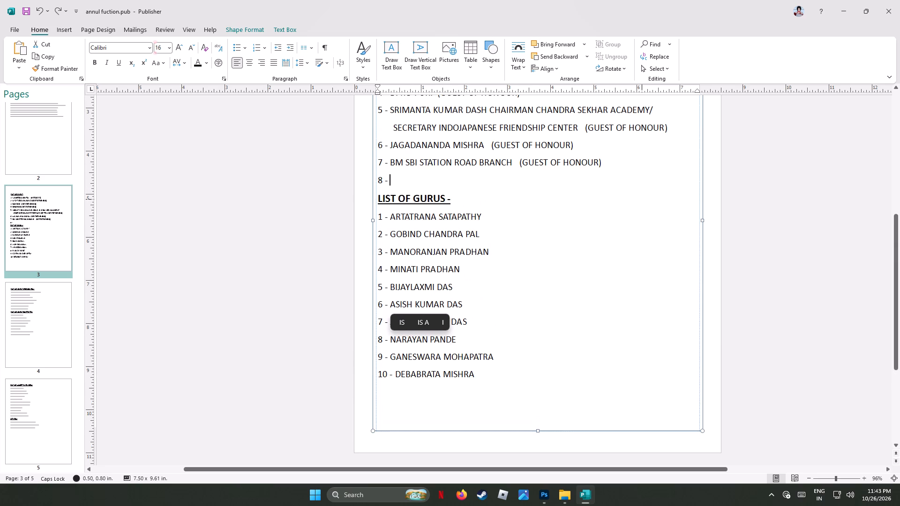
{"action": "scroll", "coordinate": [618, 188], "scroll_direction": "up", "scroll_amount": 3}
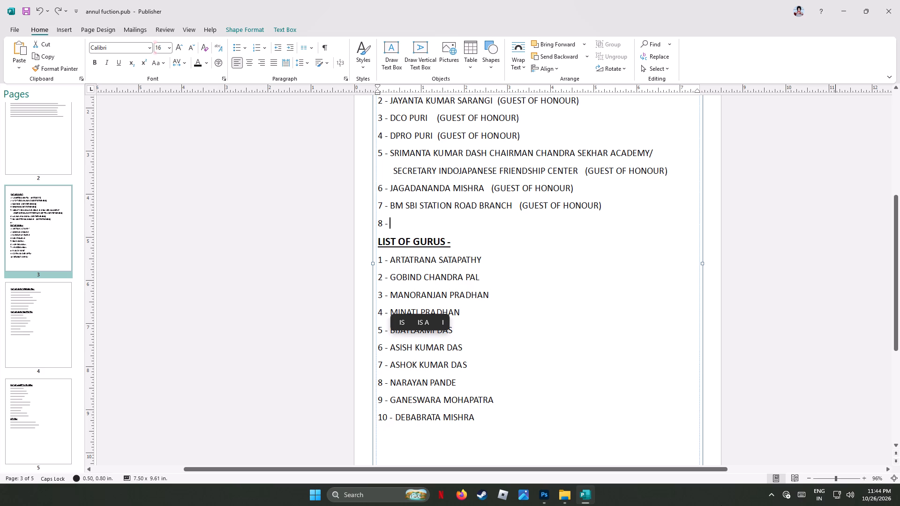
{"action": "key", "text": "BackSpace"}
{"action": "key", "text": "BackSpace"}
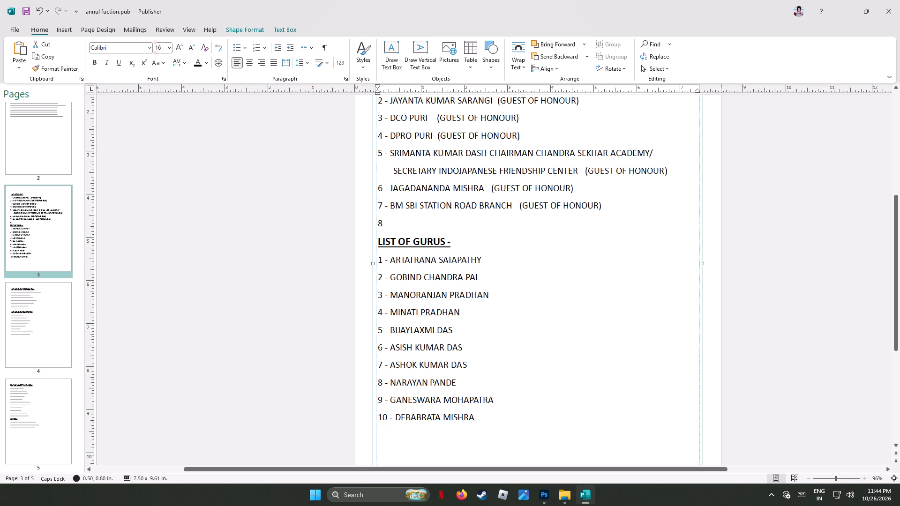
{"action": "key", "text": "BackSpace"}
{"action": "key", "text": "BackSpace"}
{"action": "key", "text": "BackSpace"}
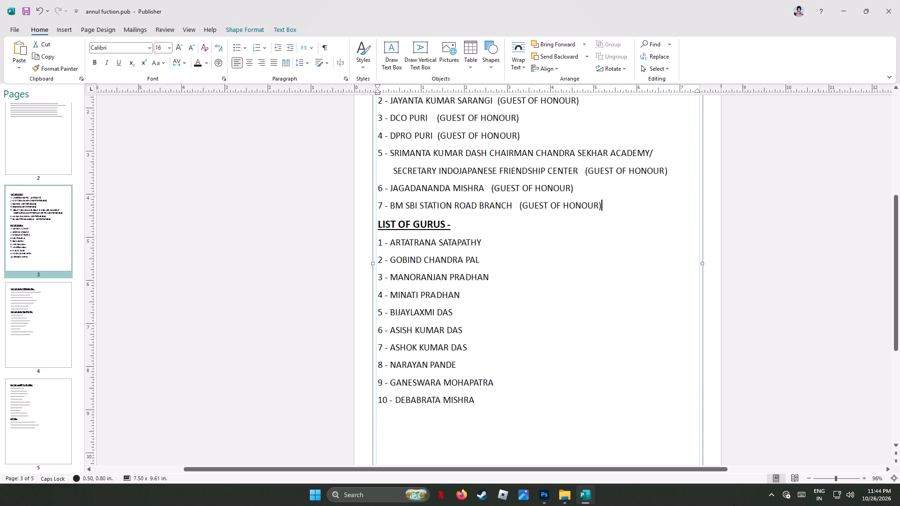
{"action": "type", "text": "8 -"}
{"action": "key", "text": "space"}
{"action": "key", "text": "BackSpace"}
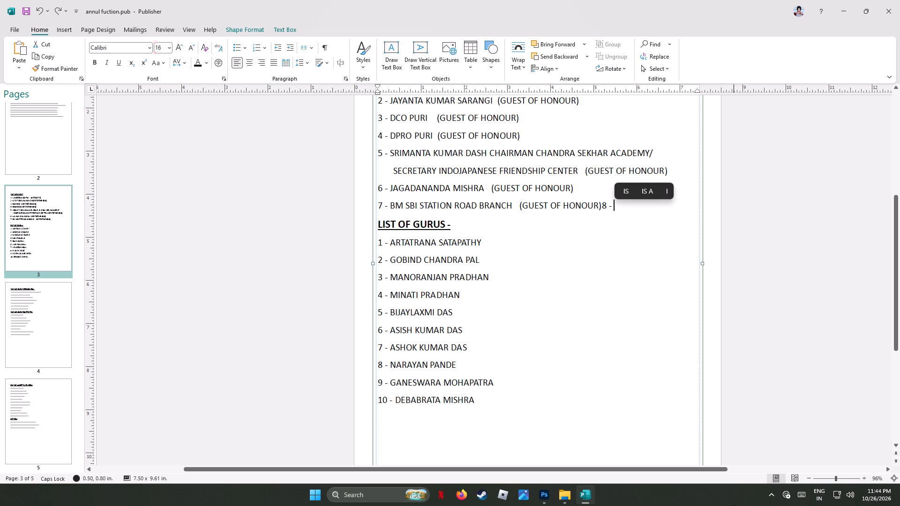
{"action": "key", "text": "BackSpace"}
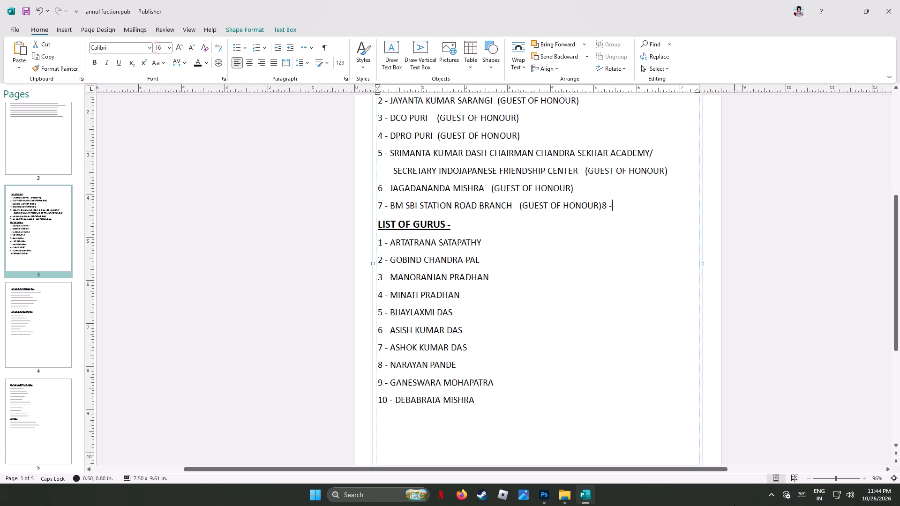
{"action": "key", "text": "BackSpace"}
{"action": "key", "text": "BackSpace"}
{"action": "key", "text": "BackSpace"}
Add a new line numbered "8 -" after the BM SBI Station Road Branch entry in the guest list.
{"action": "key", "text": "Return"}
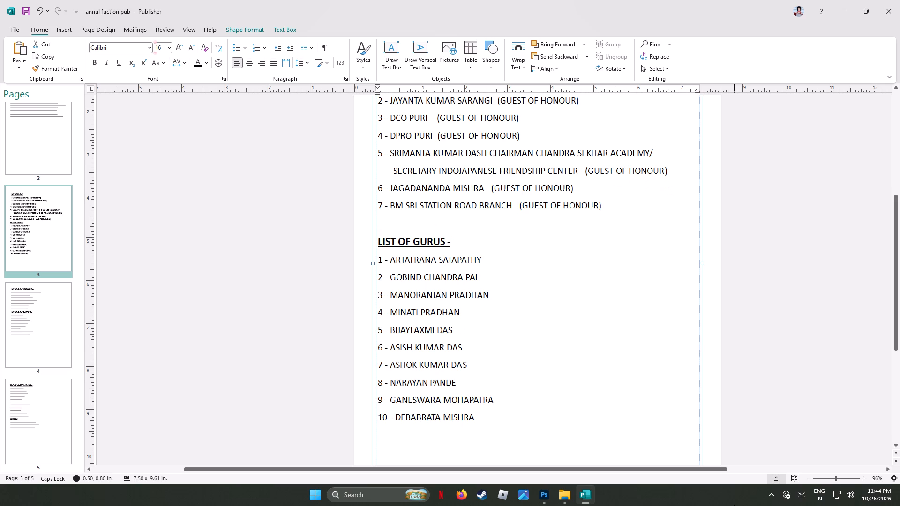
{"action": "type", "text": "8 -"}
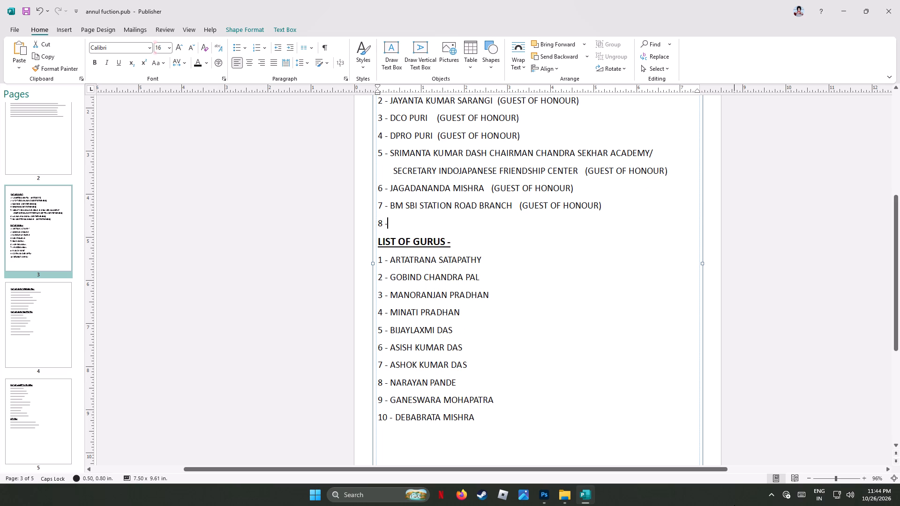
{"action": "key", "text": "space"}
{"action": "key", "text": "BackSpace"}
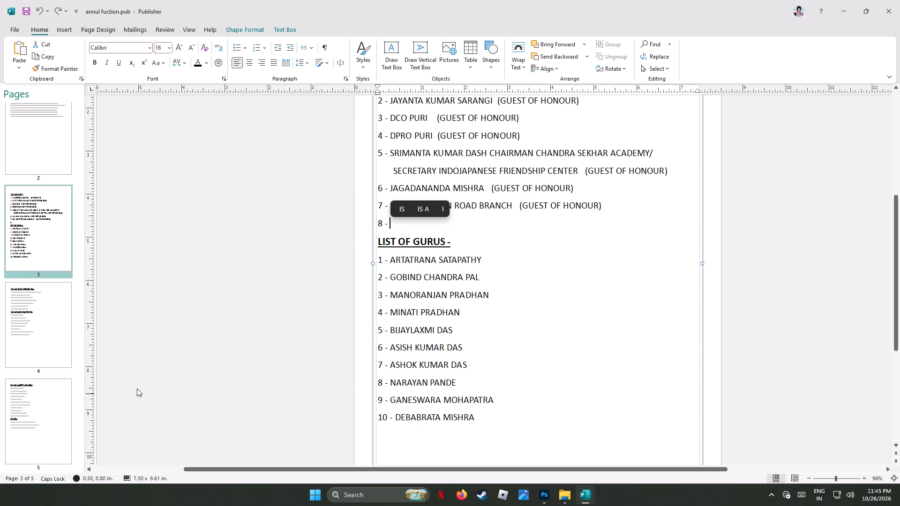
Change the first guest institute on page 4 to SINGARI SHYAMA SUNDARA KAR MOHAVIDYALAYA.
{"action": "left_click", "coordinate": [32, 313]}
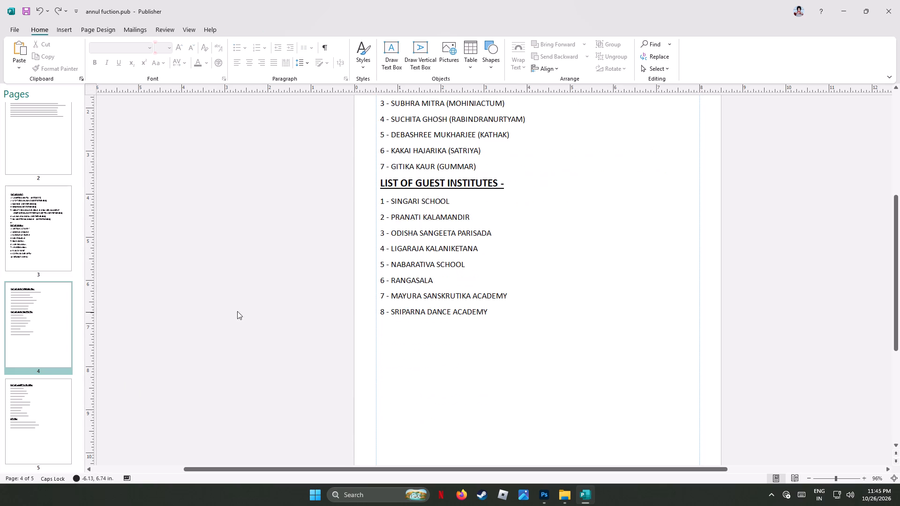
{"action": "scroll", "coordinate": [508, 274], "scroll_direction": "up", "scroll_amount": 2}
{"action": "scroll", "coordinate": [508, 274], "scroll_direction": "down", "scroll_amount": 1}
{"action": "scroll", "coordinate": [508, 274], "scroll_direction": "up", "scroll_amount": 4}
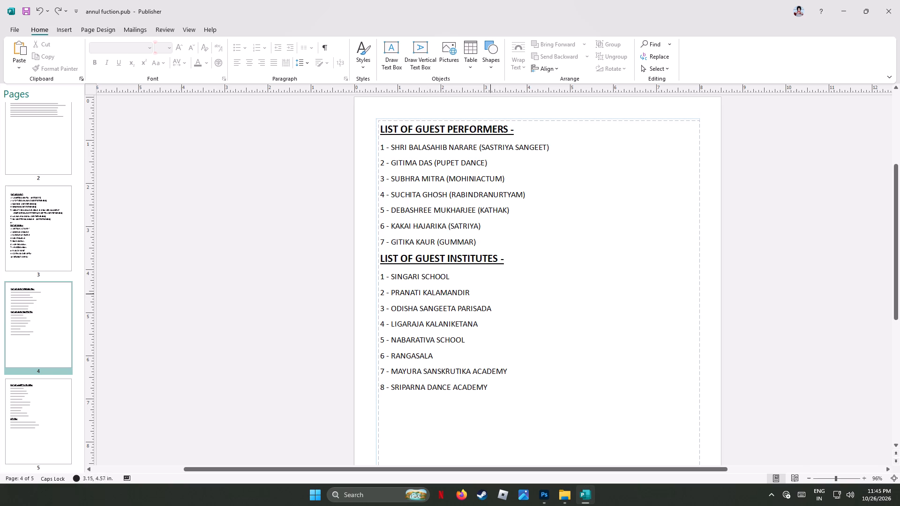
{"action": "left_click", "coordinate": [453, 275]}
{"action": "key", "text": "BackSpace"}
{"action": "key", "text": "BackSpace"}
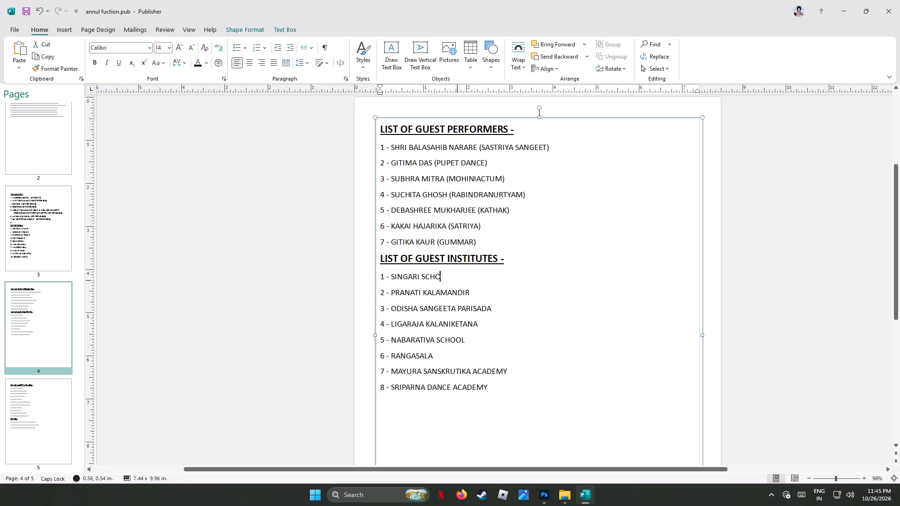
{"action": "key", "text": "BackSpace"}
{"action": "key", "text": "BackSpace"}
{"action": "key", "text": "BackSpace"}
{"action": "key", "text": "BackSpace"}
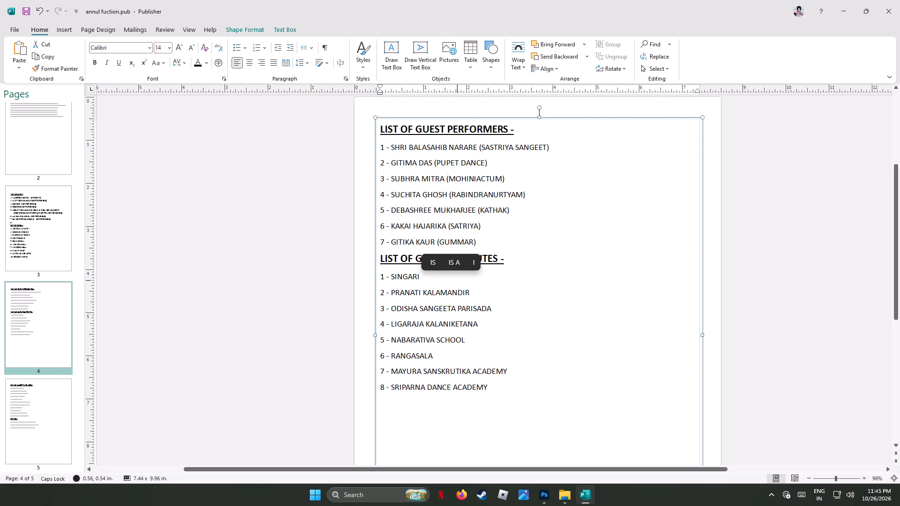
{"action": "type", "text": "SHYAMA SUNDARA"}
{"action": "key", "text": "space"}
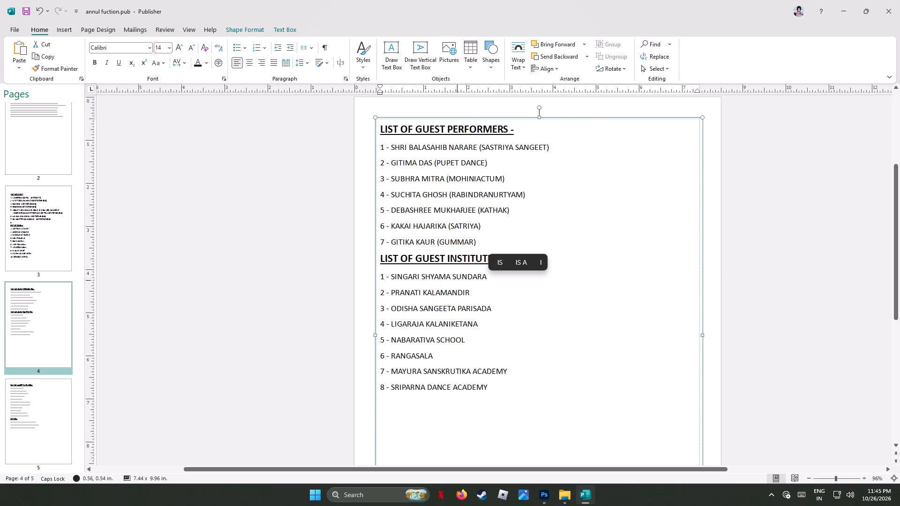
{"action": "type", "text": "KAR"}
{"action": "key", "text": "space"}
{"action": "key", "text": "n"}
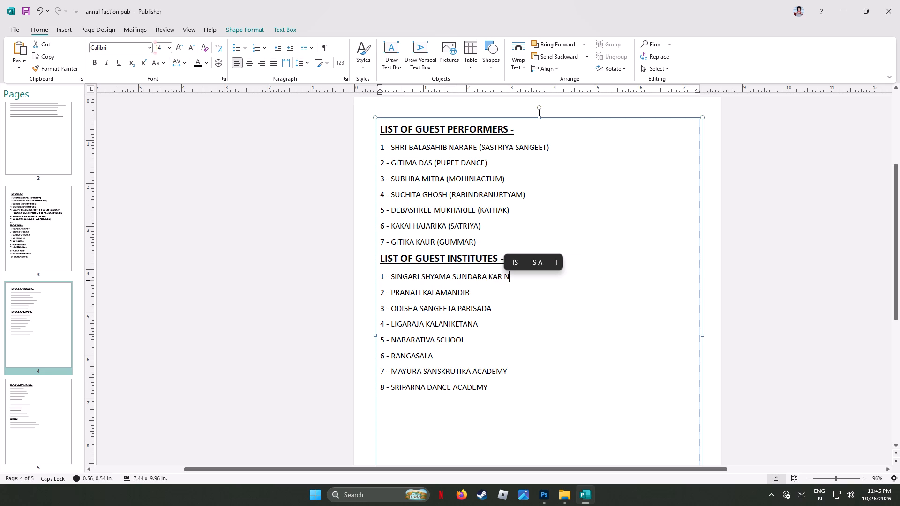
{"action": "key", "text": "BackSpace"}
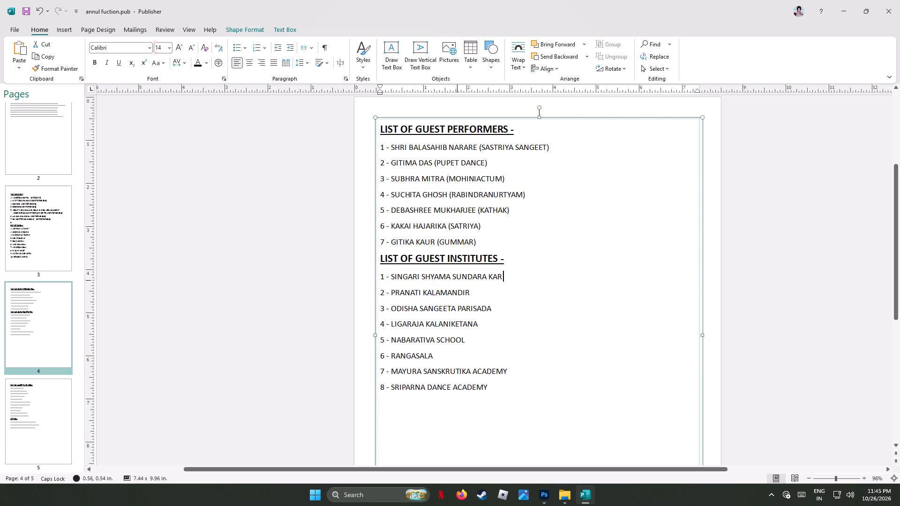
{"action": "type", "text": "MOHA"}
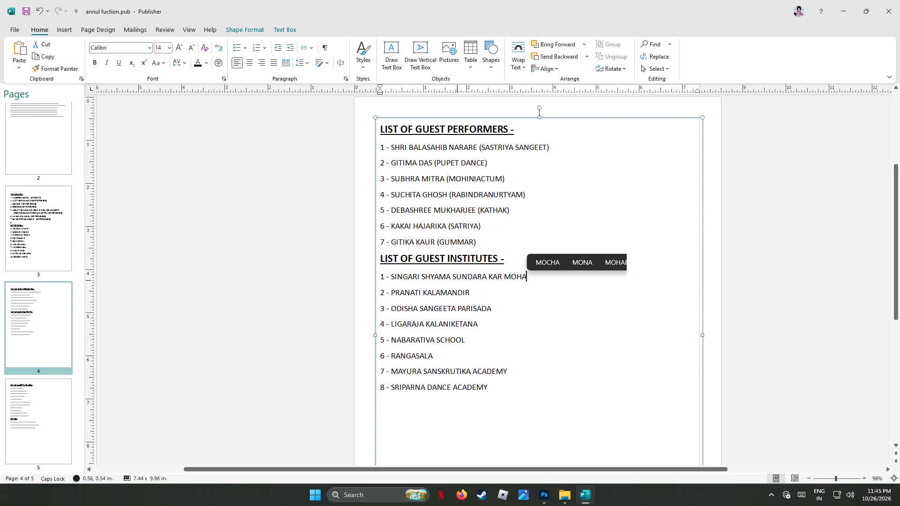
{"action": "key", "text": "b"}
{"action": "type", "text": "IDYALAYA"}
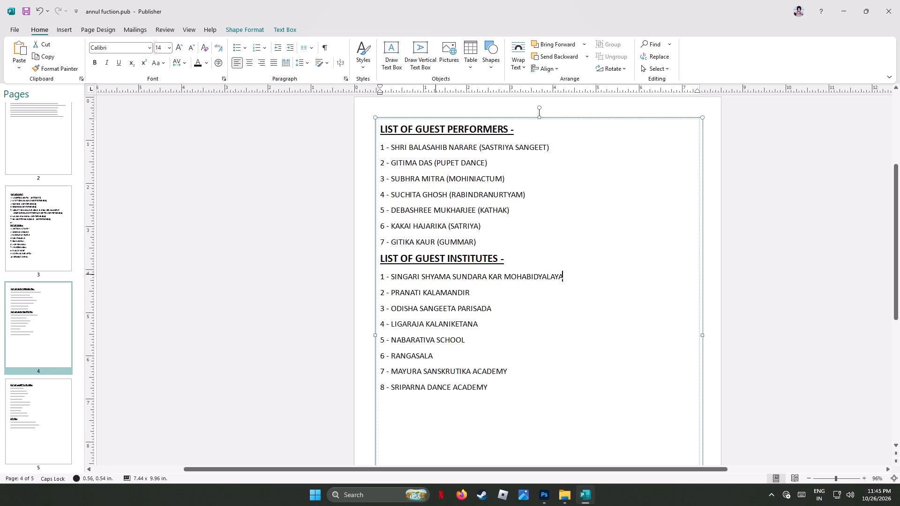
{"action": "left_click", "coordinate": [530, 275]}
{"action": "key", "text": "BackSpace"}
{"action": "key", "text": "v"}
Change the fifth guest institute to BABA AKHANDALAMANI NABARATIVA, dropping the word SCHOOL.
{"action": "left_click", "coordinate": [466, 341]}
{"action": "key", "text": "BackSpace"}
{"action": "key", "text": "BackSpace"}
{"action": "key", "text": "BackSpace"}
{"action": "key", "text": "BackSpace"}
{"action": "key", "text": "BackSpace"}
{"action": "key", "text": "BackSpace"}
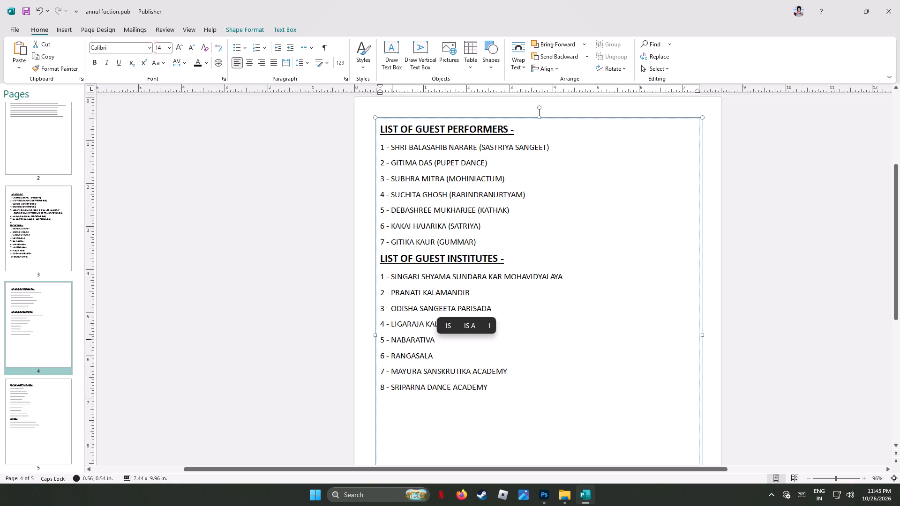
{"action": "left_click", "coordinate": [390, 339]}
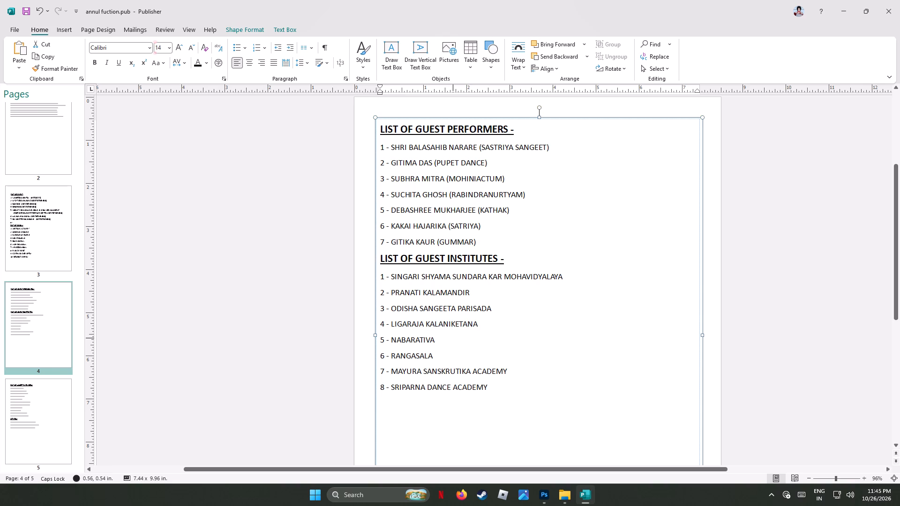
{"action": "key", "text": "space"}
{"action": "type", "text": "BABA AKHANDA"}
{"action": "type", "text": "LAMANI"}
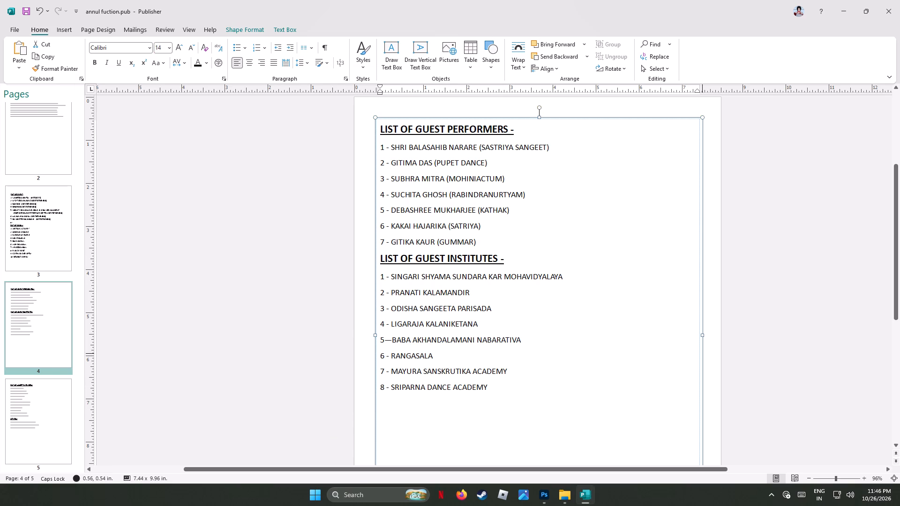
Review the guest, guru, performer, institute, society member and Others lists on pages 3 to 5.
{"action": "left_click", "coordinate": [35, 419]}
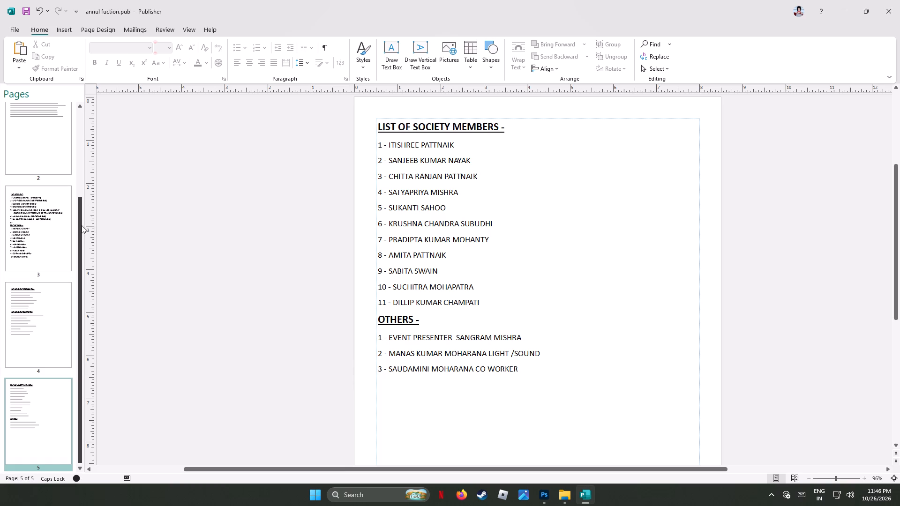
{"action": "left_click_drag", "start_coordinate": [82, 225], "coordinate": [100, 105]}
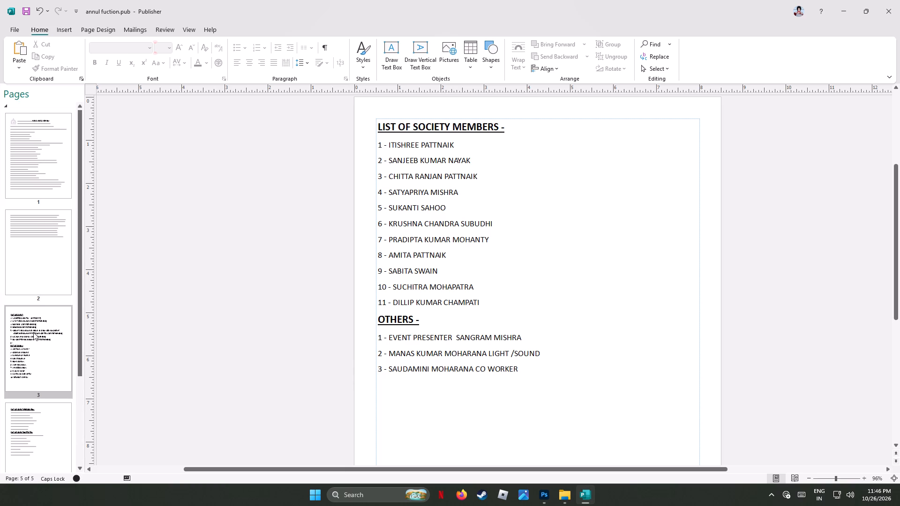
{"action": "left_click", "coordinate": [34, 340]}
{"action": "scroll", "coordinate": [533, 399], "scroll_direction": "down", "scroll_amount": 4}
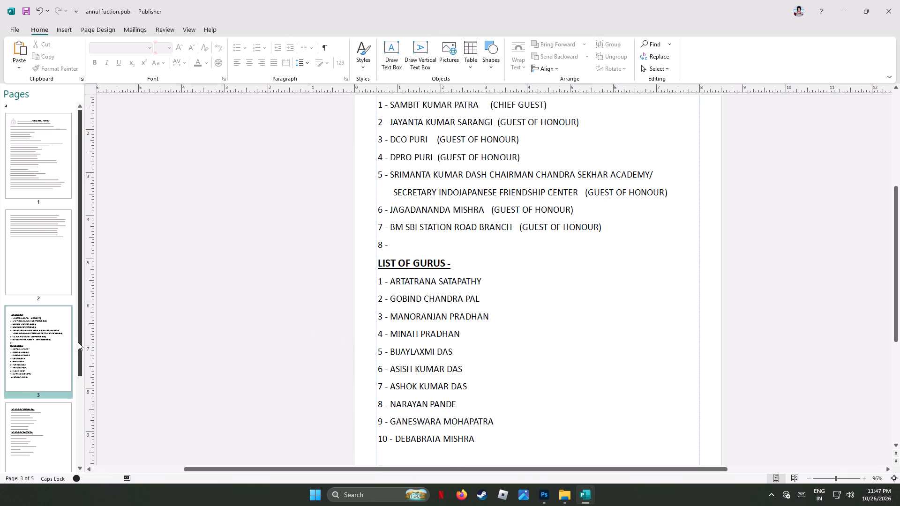
{"action": "left_click_drag", "start_coordinate": [78, 352], "coordinate": [85, 435]}
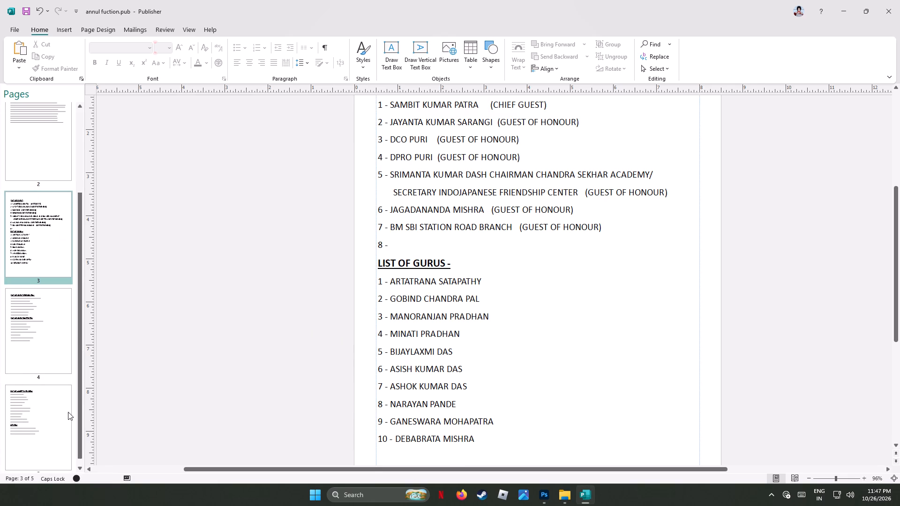
{"action": "left_click", "coordinate": [52, 347]}
{"action": "scroll", "coordinate": [459, 286], "scroll_direction": "up", "scroll_amount": 6}
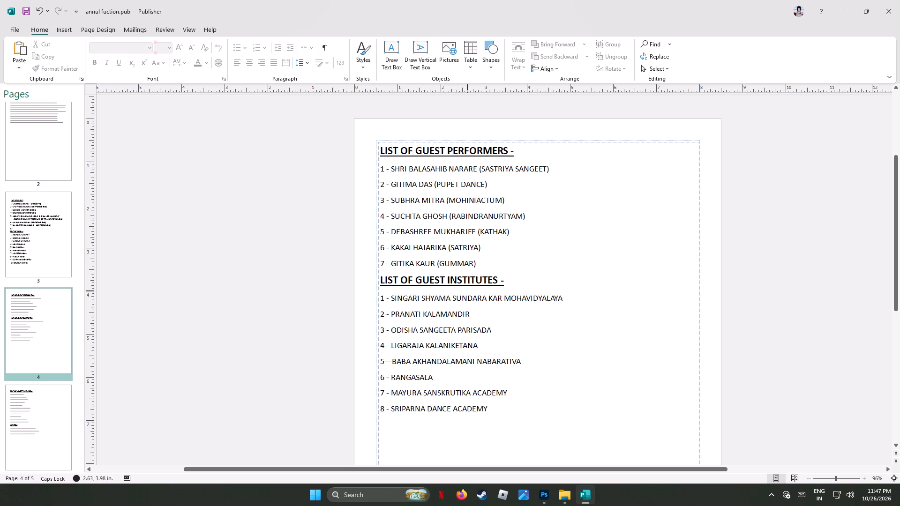
{"action": "left_click", "coordinate": [59, 430]}
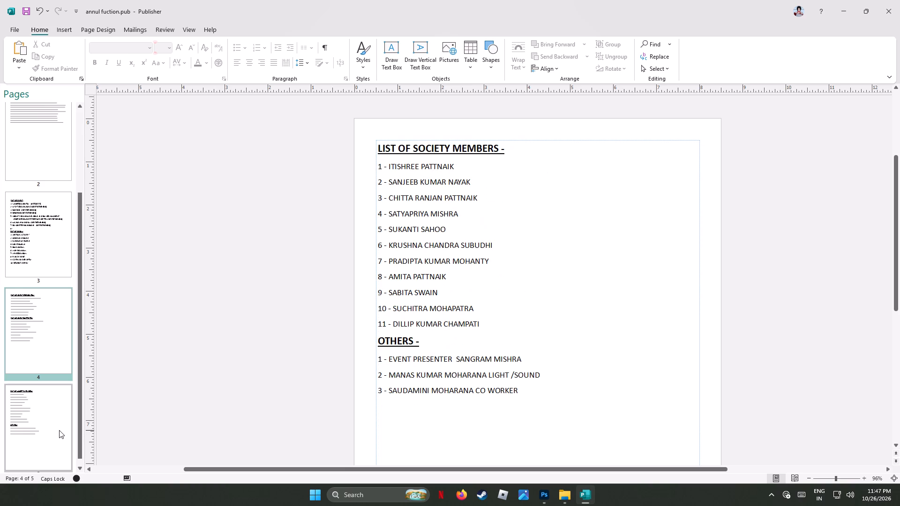
{"action": "scroll", "coordinate": [495, 343], "scroll_direction": "down", "scroll_amount": 4}
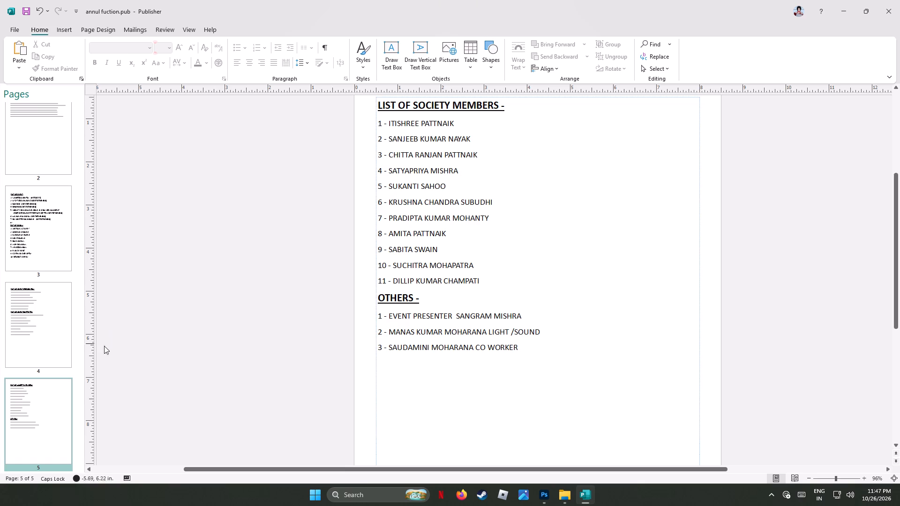
{"action": "left_click_drag", "start_coordinate": [81, 343], "coordinate": [80, 361]}
Save the annul fuction publication under its existing name.
{"action": "left_click", "coordinate": [10, 30]}
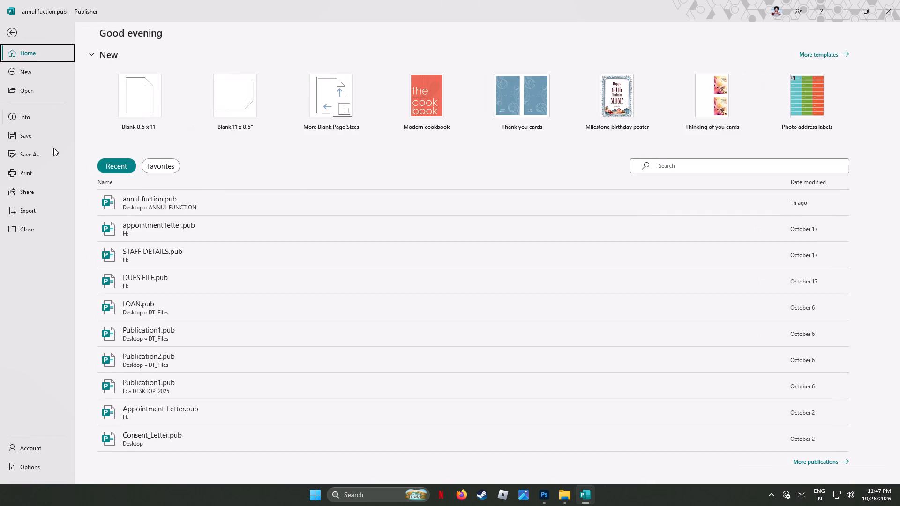
{"action": "left_click", "coordinate": [32, 135]}
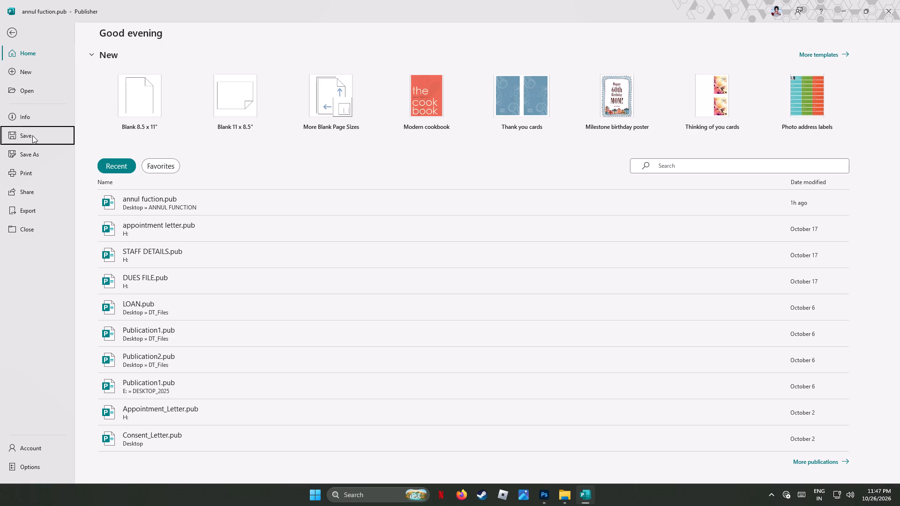
Set up a PDF export of the publication with the file name AGENDA and the Desktop as its destination.
{"action": "left_click", "coordinate": [11, 31]}
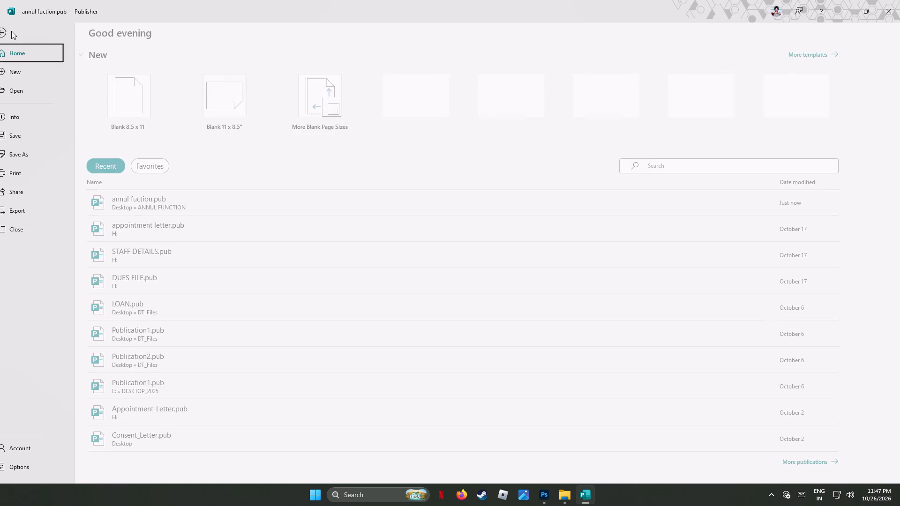
{"action": "left_click", "coordinate": [30, 212]}
{"action": "left_click", "coordinate": [275, 118]}
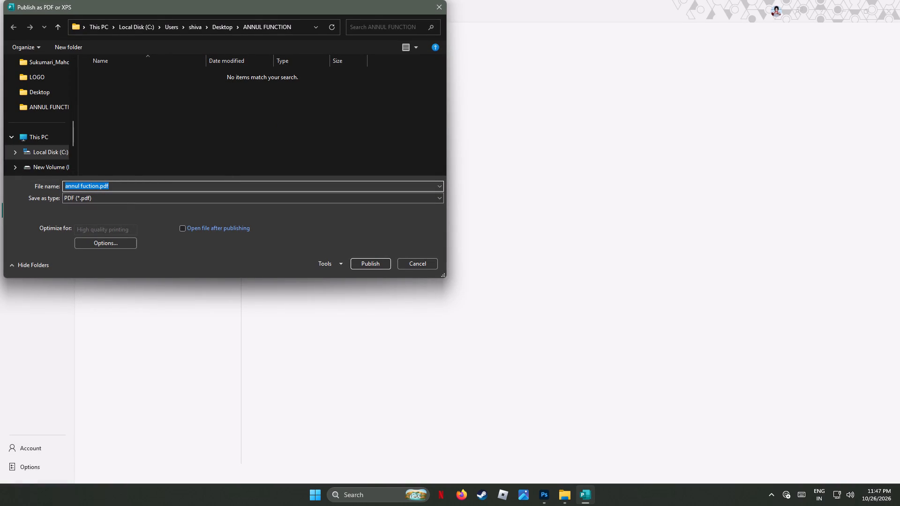
{"action": "type", "text": "AGENDA"}
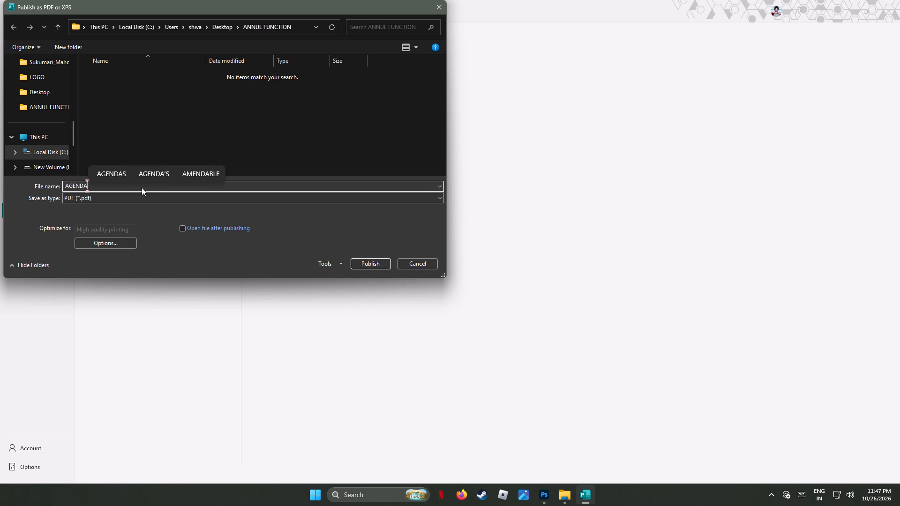
{"action": "scroll", "coordinate": [43, 97], "scroll_direction": "up", "scroll_amount": 6}
{"action": "scroll", "coordinate": [45, 102], "scroll_direction": "down", "scroll_amount": 5}
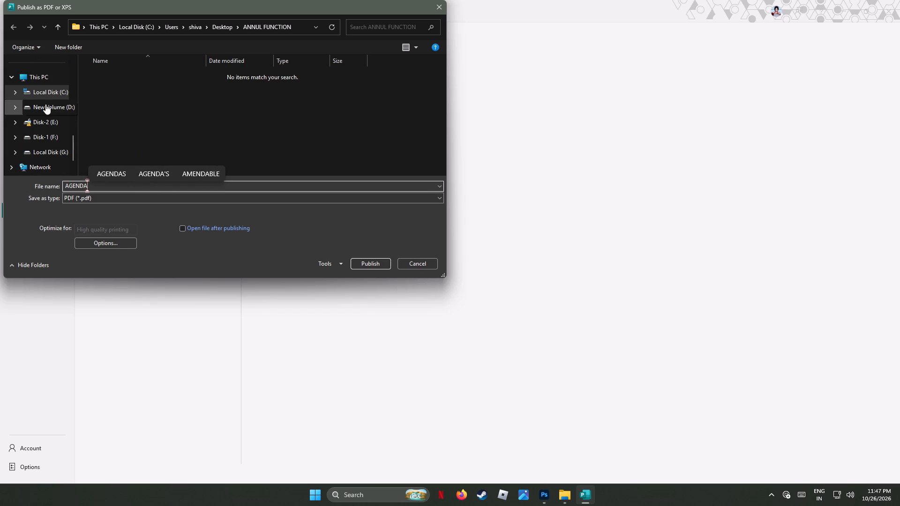
{"action": "scroll", "coordinate": [45, 104], "scroll_direction": "down", "scroll_amount": 2}
{"action": "scroll", "coordinate": [45, 104], "scroll_direction": "up", "scroll_amount": 1}
{"action": "scroll", "coordinate": [45, 104], "scroll_direction": "down", "scroll_amount": 2}
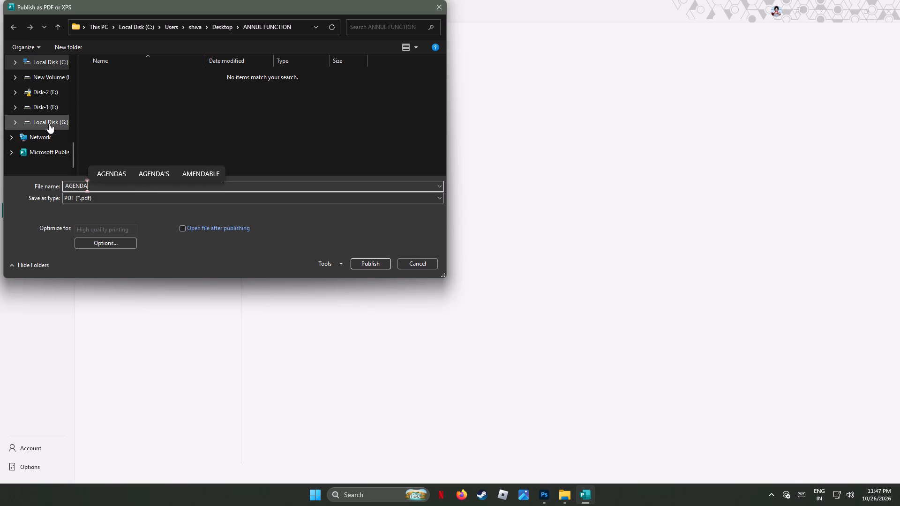
{"action": "scroll", "coordinate": [49, 121], "scroll_direction": "up", "scroll_amount": 4}
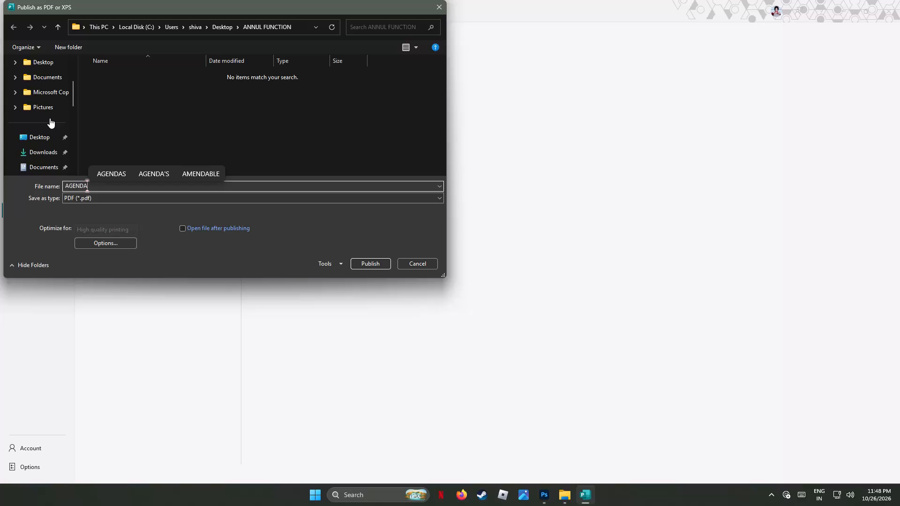
{"action": "left_click", "coordinate": [48, 139]}
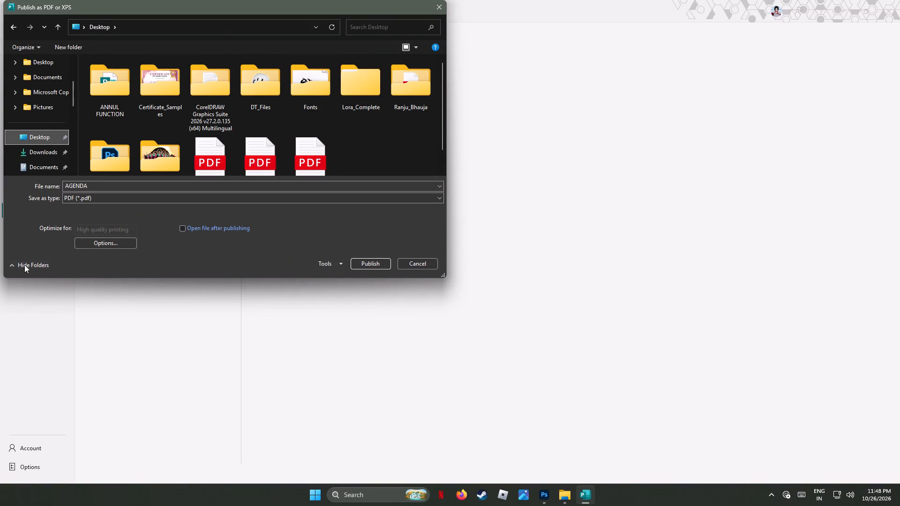
Limit the PDF to pages 1-2 in the print options and publish it.
{"action": "left_click", "coordinate": [100, 246]}
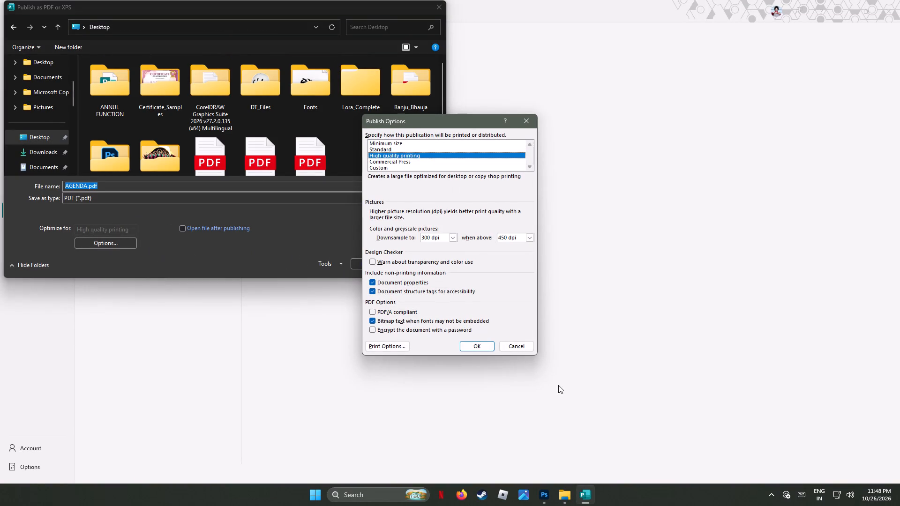
{"action": "left_click", "coordinate": [387, 346]}
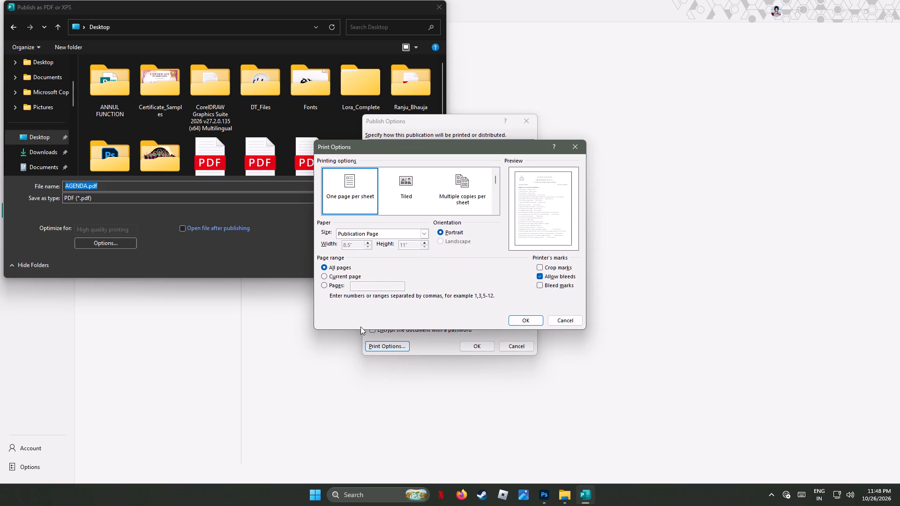
{"action": "left_click", "coordinate": [323, 286]}
{"action": "key", "text": "1"}
{"action": "key", "text": "minus"}
{"action": "key", "text": "2"}
{"action": "left_click", "coordinate": [531, 324]}
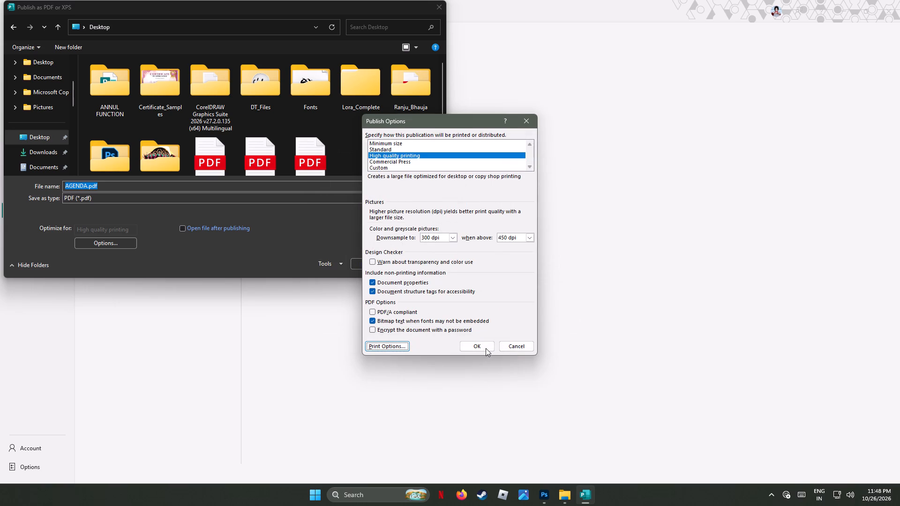
{"action": "left_click", "coordinate": [486, 348]}
{"action": "left_click", "coordinate": [381, 263]}
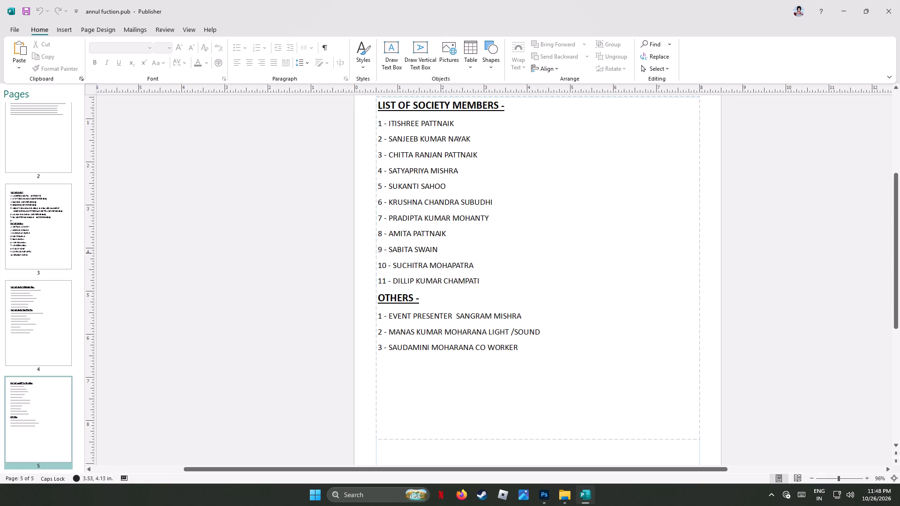
Close the open publication, folder and Roblox windows to return to the desktop.
{"action": "left_click", "coordinate": [887, 11]}
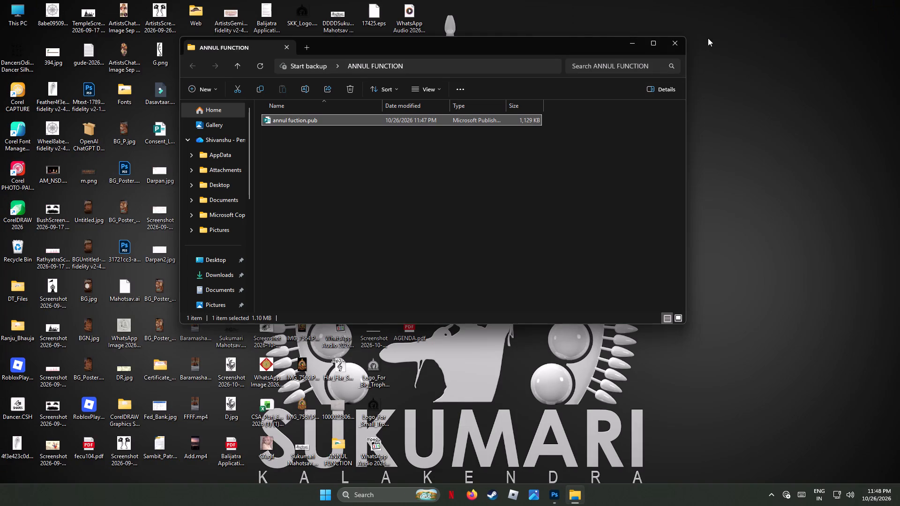
{"action": "left_click", "coordinate": [682, 45]}
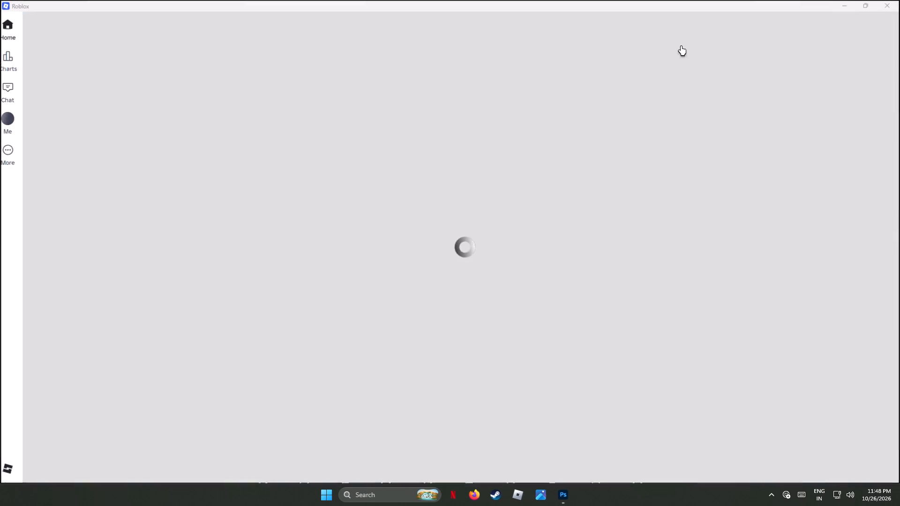
{"action": "left_click", "coordinate": [885, 7]}
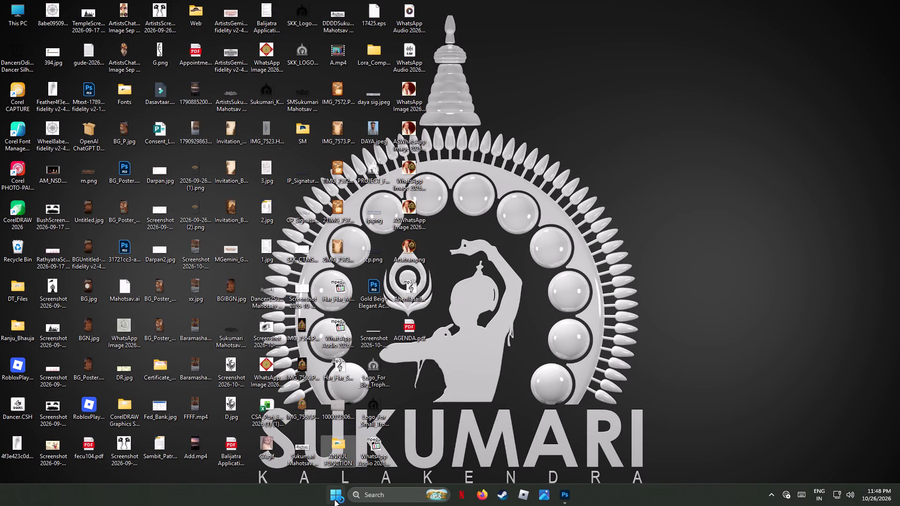
Open the Windows Start menu.
{"action": "left_click", "coordinate": [334, 499]}
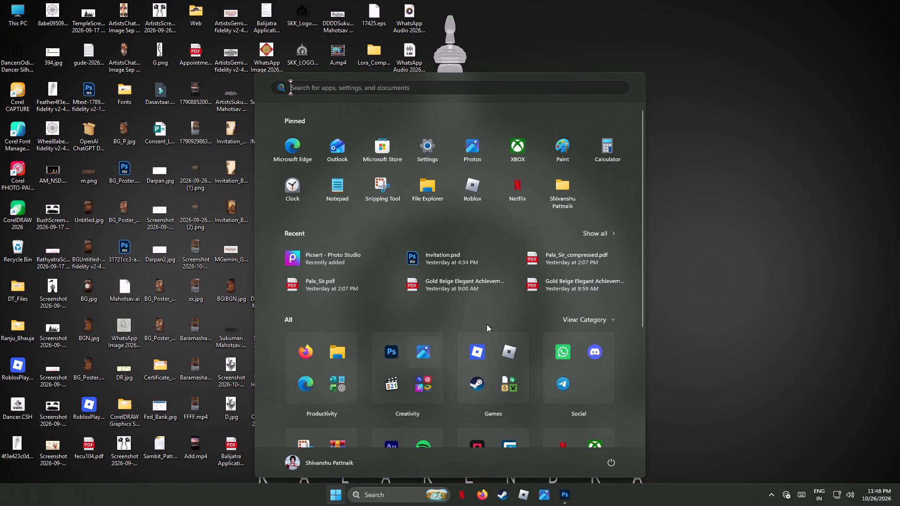